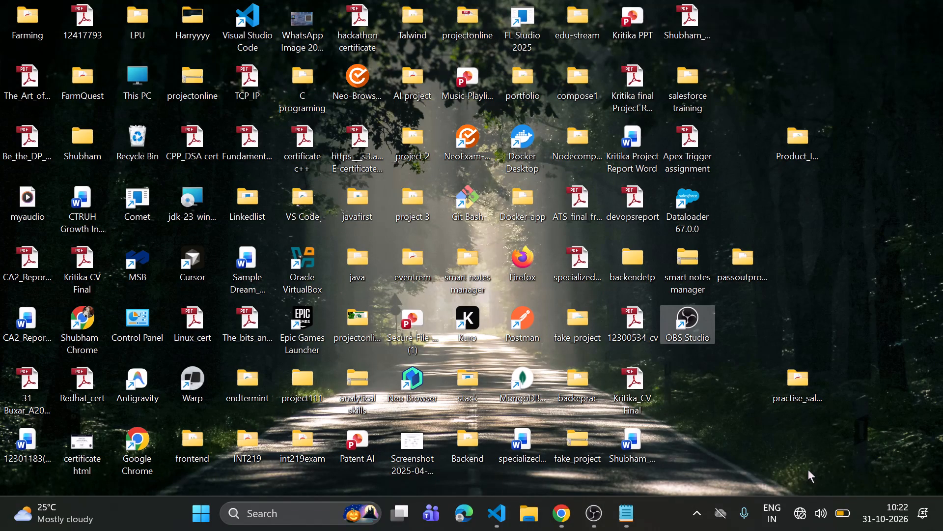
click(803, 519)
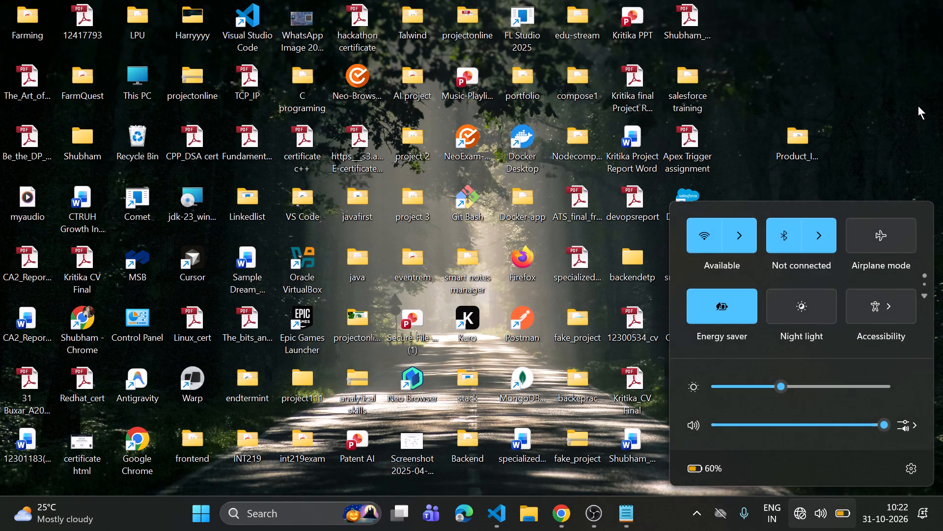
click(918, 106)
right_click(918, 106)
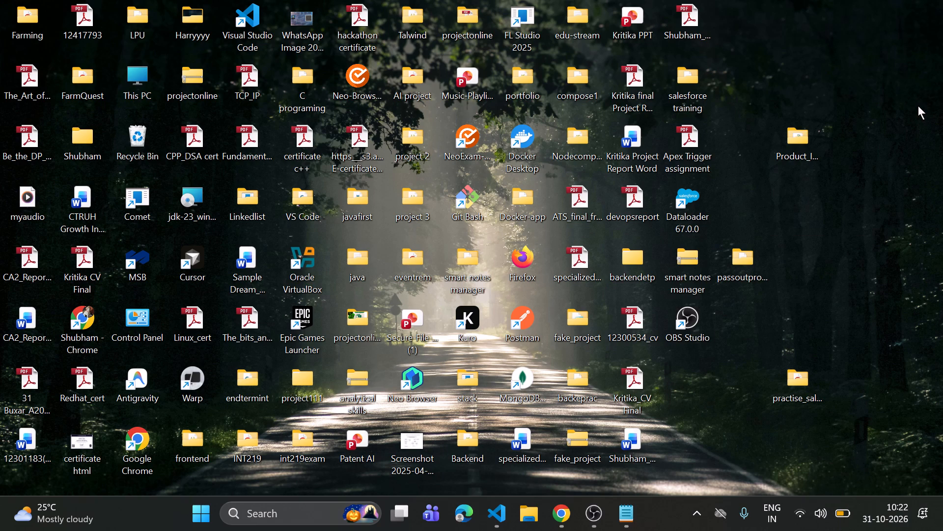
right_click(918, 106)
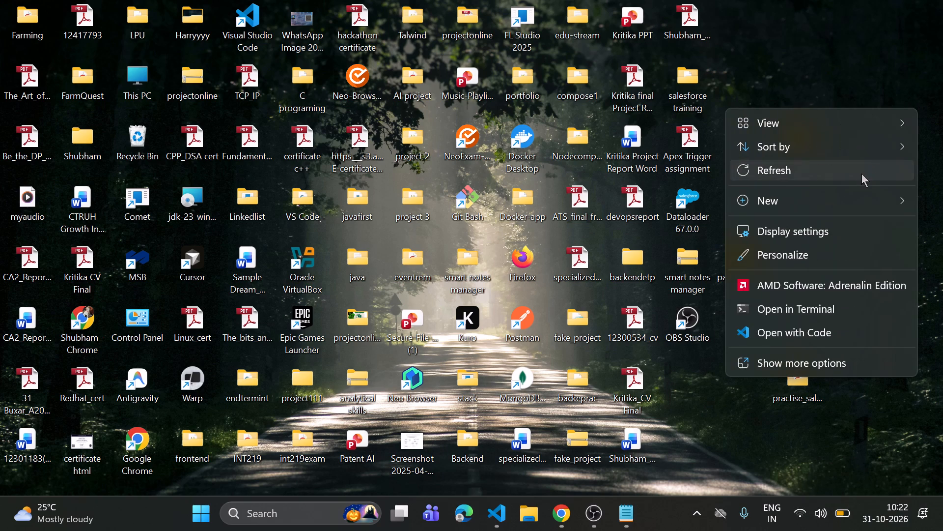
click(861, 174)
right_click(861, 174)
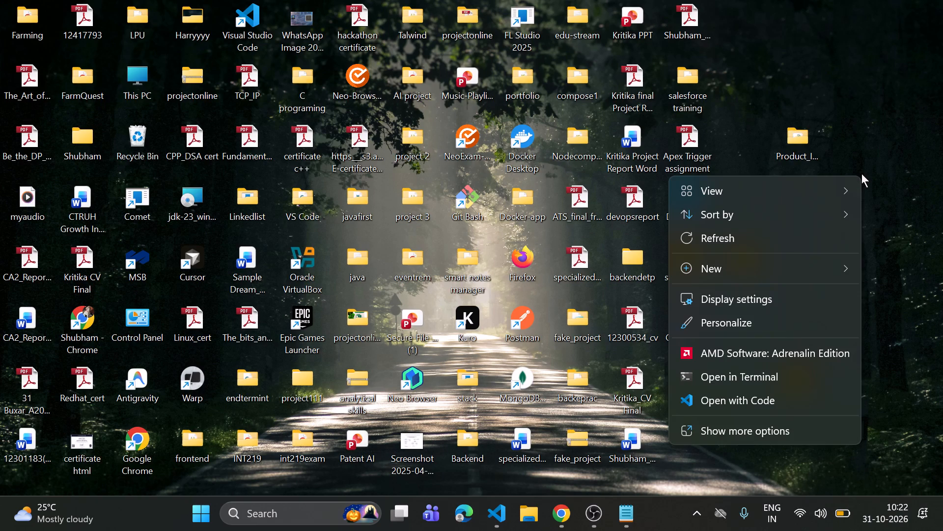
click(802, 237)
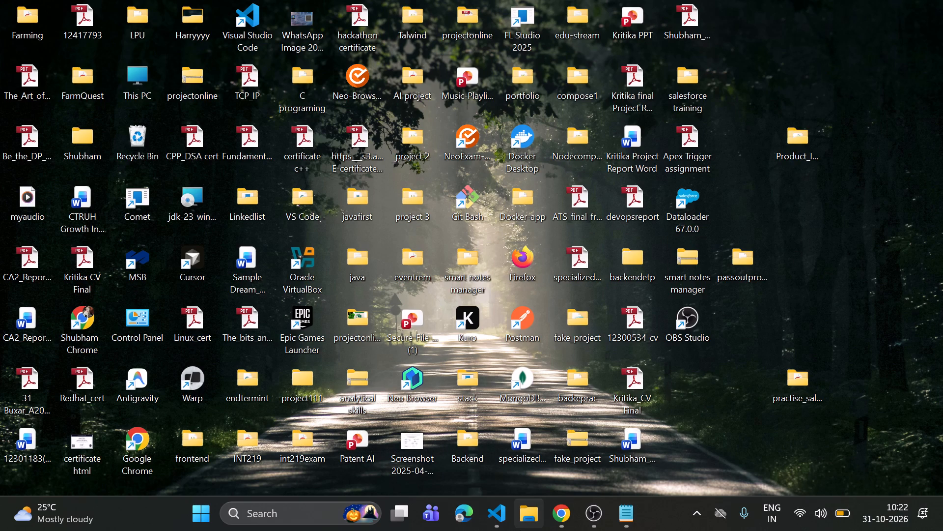
Switch to Google Chrome, showing the Salesforce My Contacts list in the Spark Nest app.
click(557, 513)
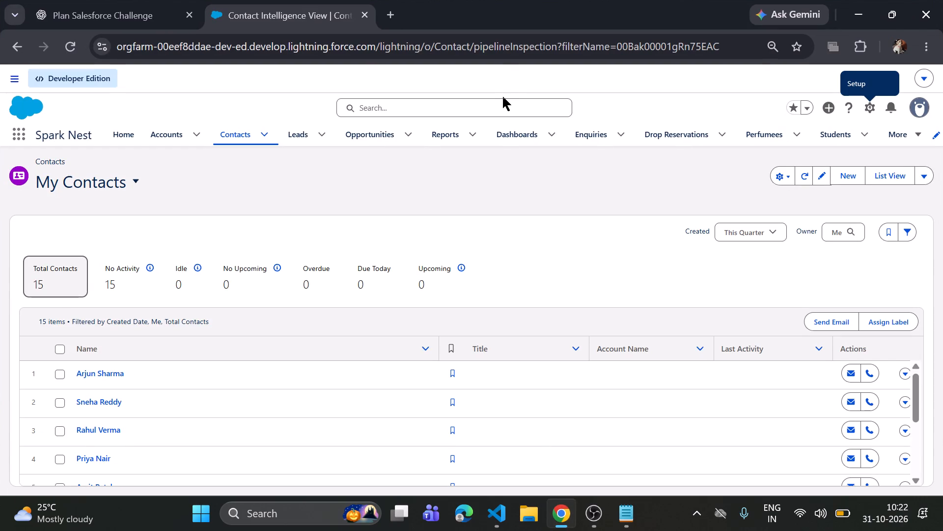
click(499, 85)
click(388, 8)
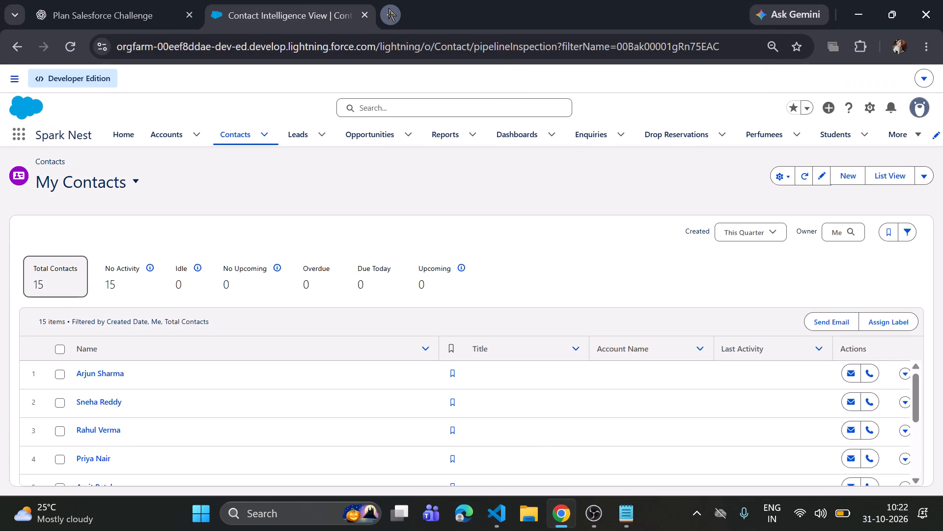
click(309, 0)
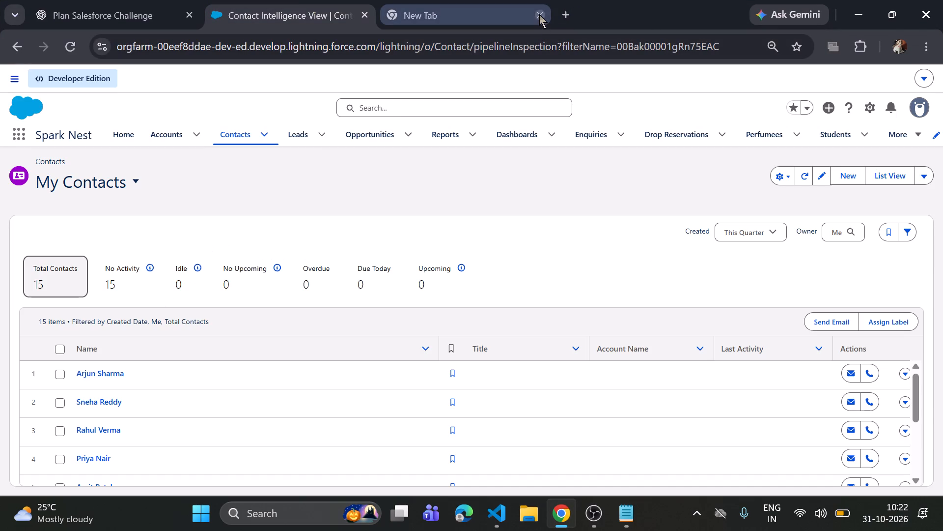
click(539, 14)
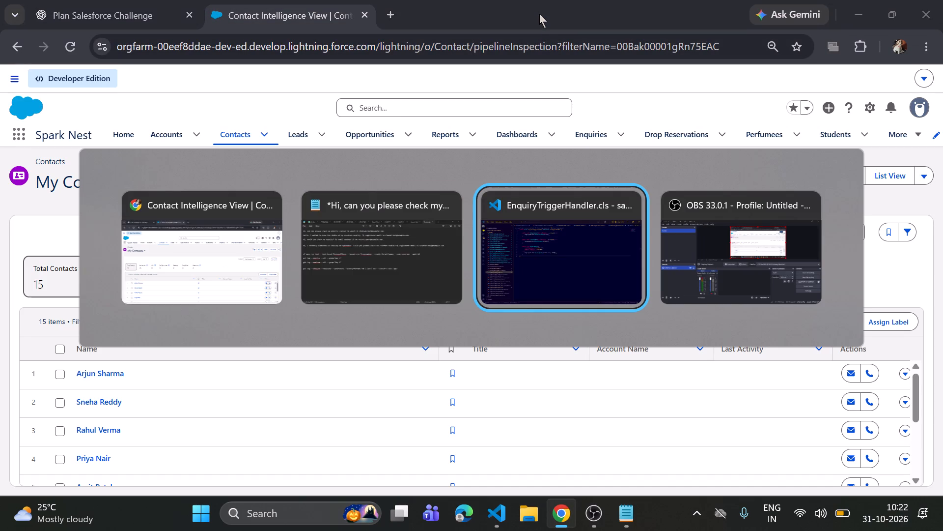
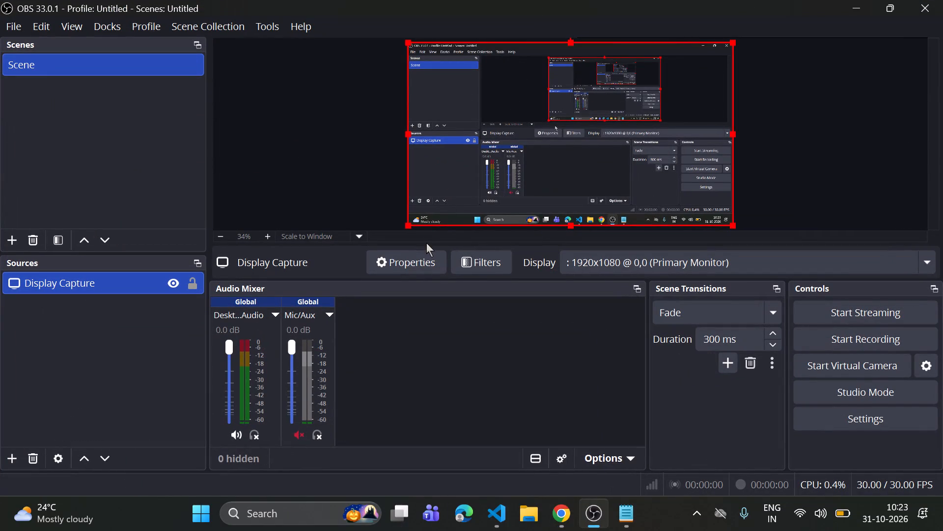
Start recording the primary display in OBS Studio.
click(331, 167)
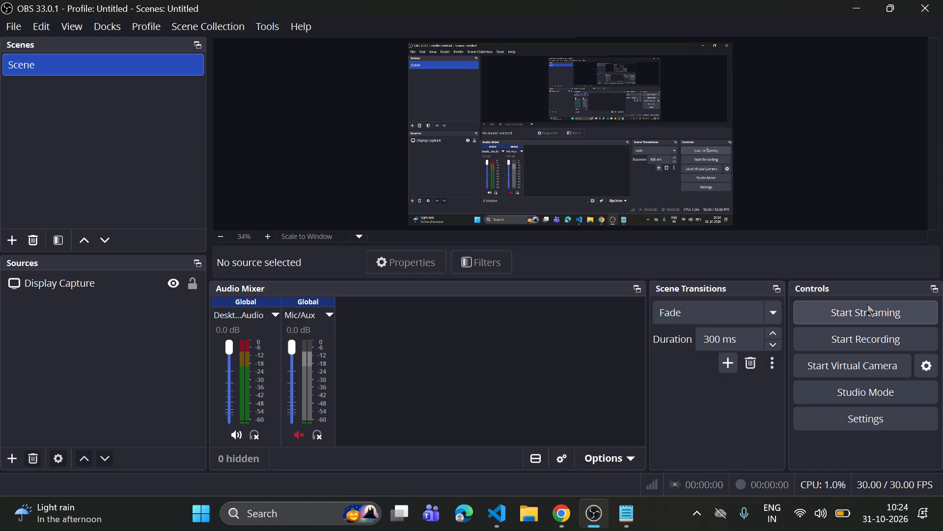
click(823, 338)
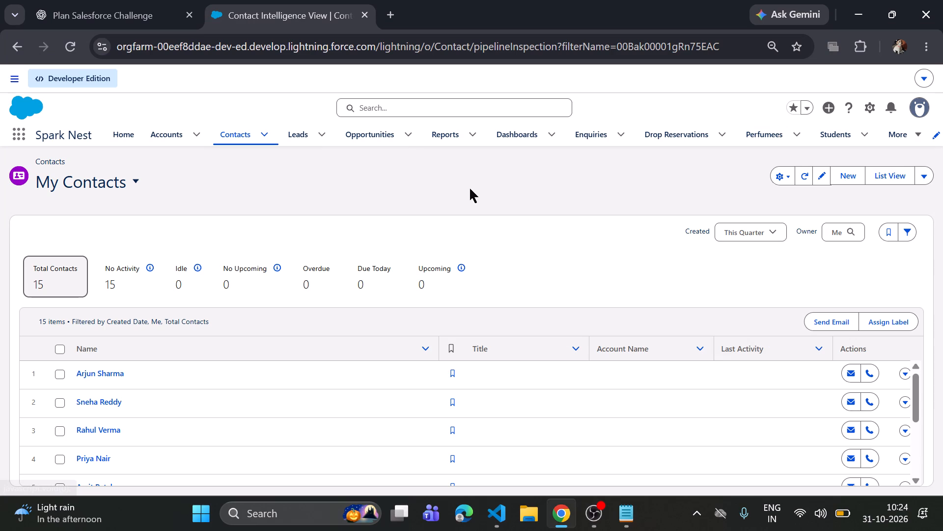
Switch to Google Chrome and open the Enquiries list in the Spark Nest app.
scroll(470, 189, down, 1)
scroll(470, 189, up, 1)
click(592, 127)
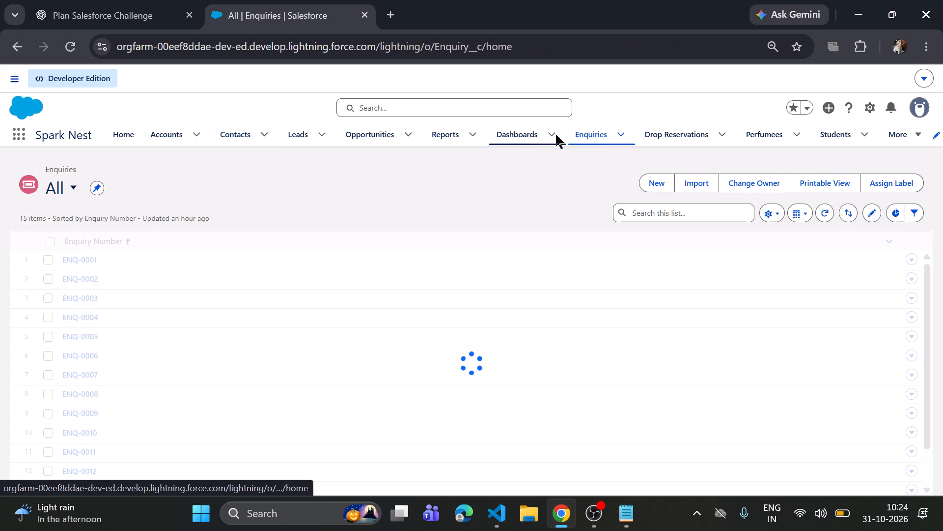
Open the Salesforce Setup home page from the Spark Nest app.
click(867, 106)
click(816, 166)
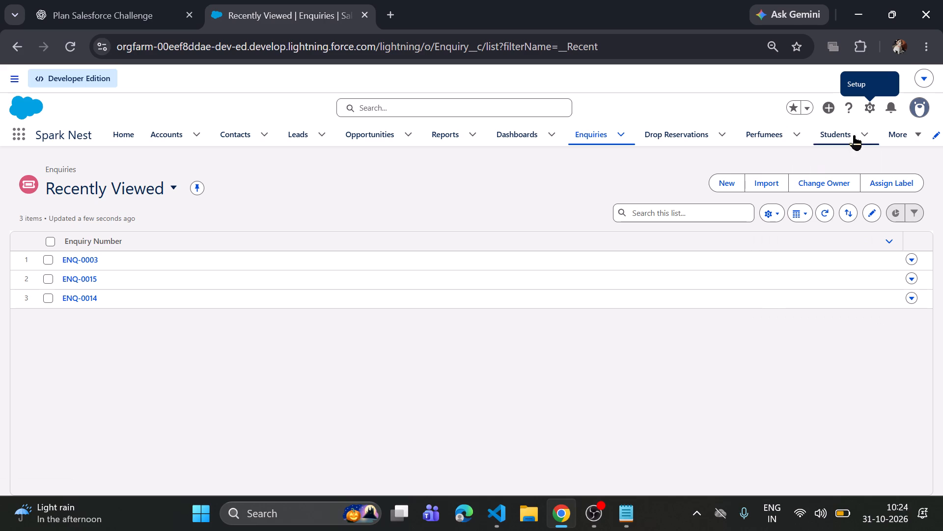
click(871, 111)
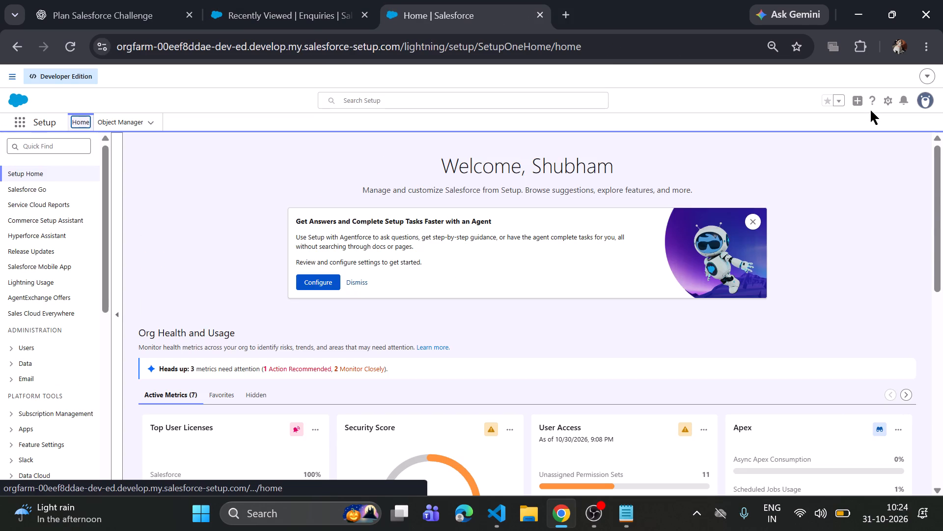
scroll(335, 252, right, 1)
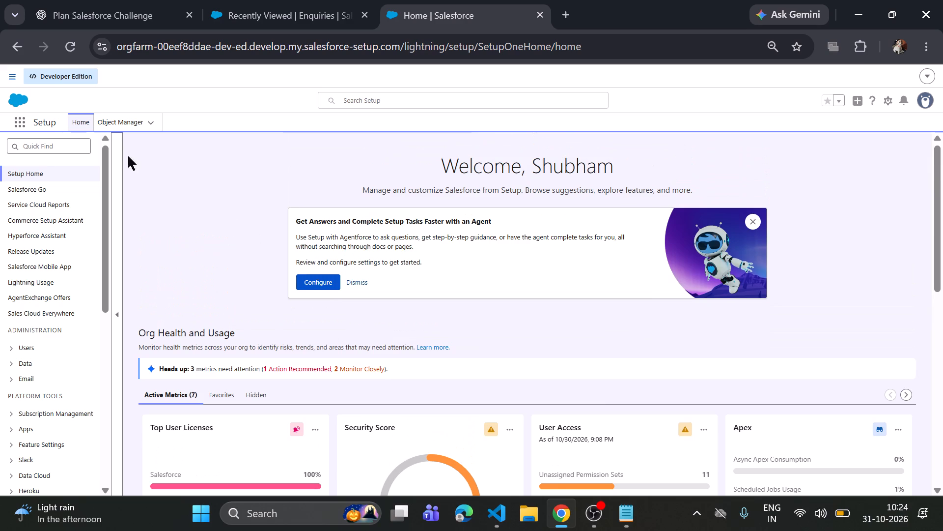
Search the Object Manager for Enquiry and open the Enquiry custom object.
click(109, 123)
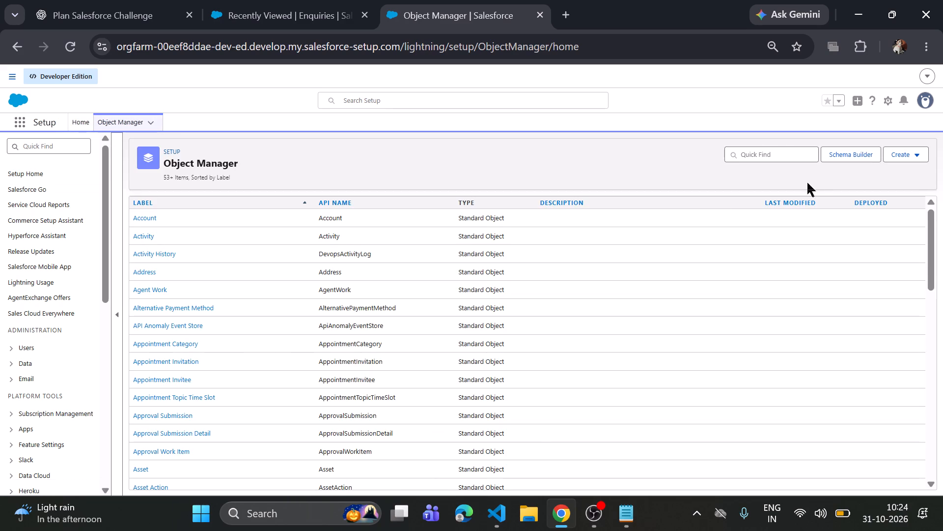
click(771, 154)
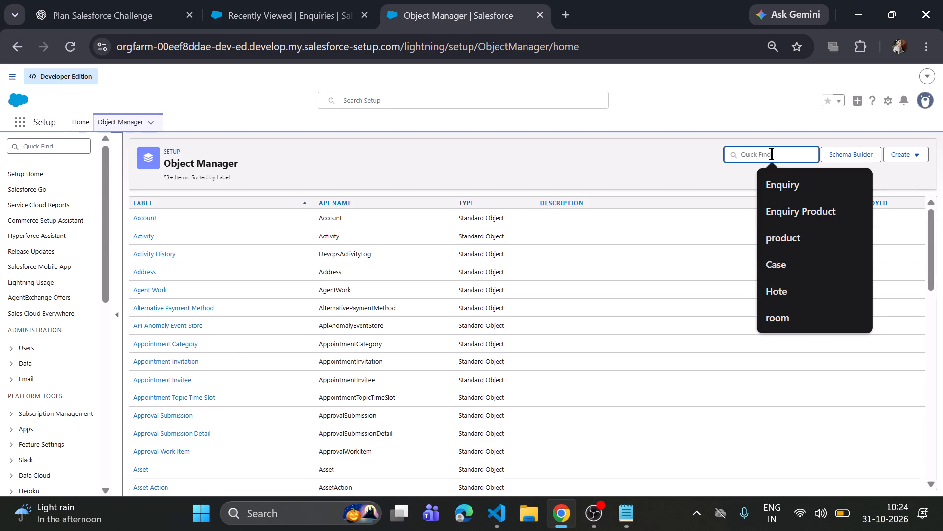
click(792, 181)
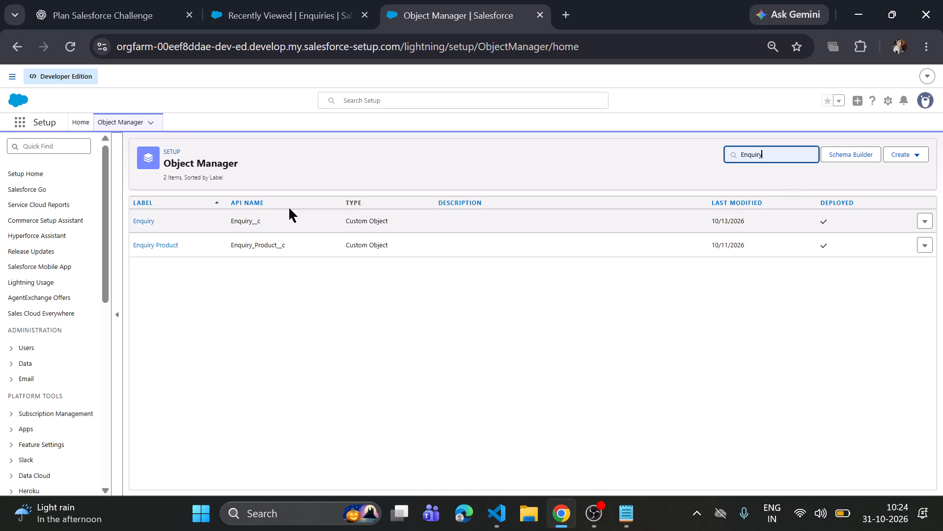
click(147, 222)
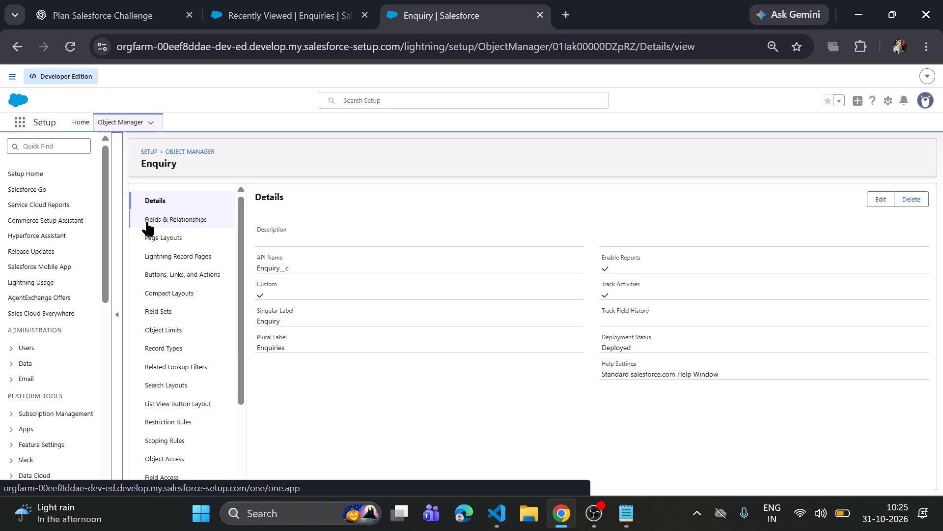
Examine the Enquiry object's Fields & Relationships, checking the field labels, field names and data types.
scroll(361, 314, down, 1)
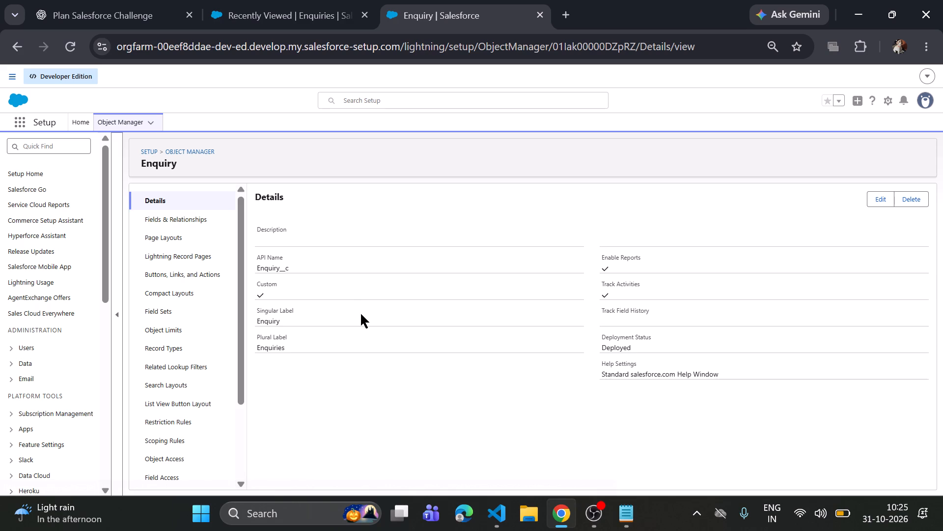
scroll(361, 314, up, 2)
click(191, 218)
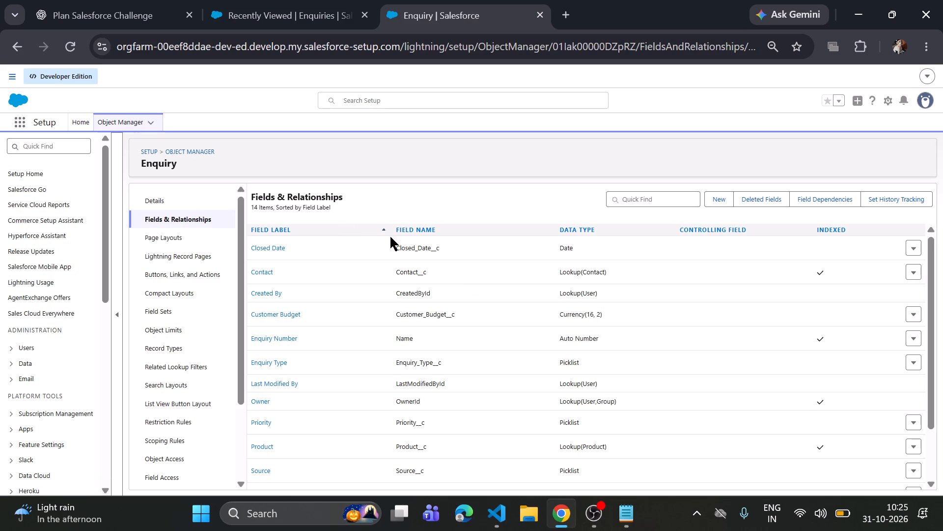
scroll(471, 310, down, 1)
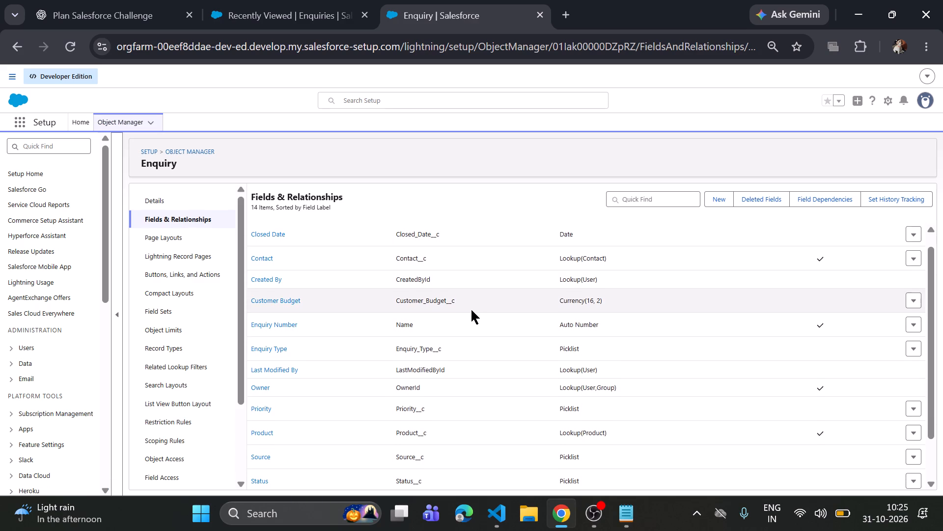
scroll(471, 310, down, 2)
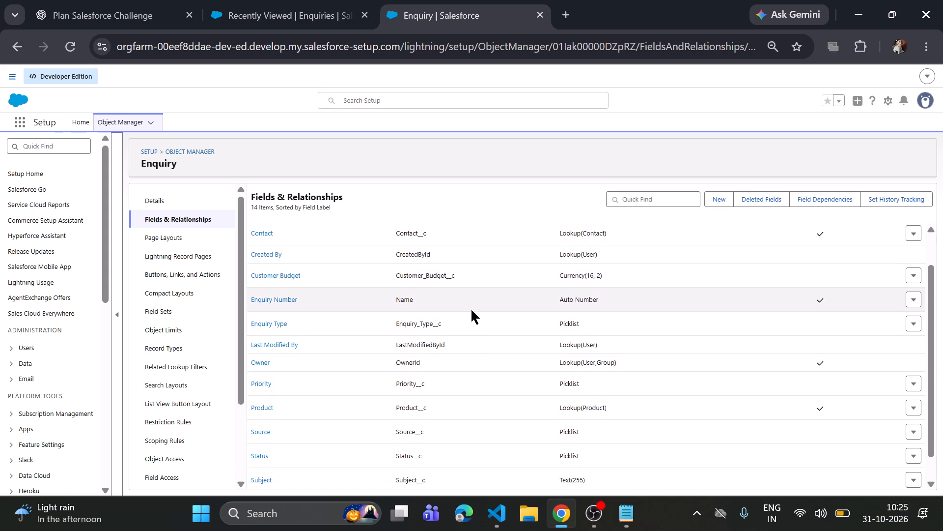
scroll(471, 310, down, 1)
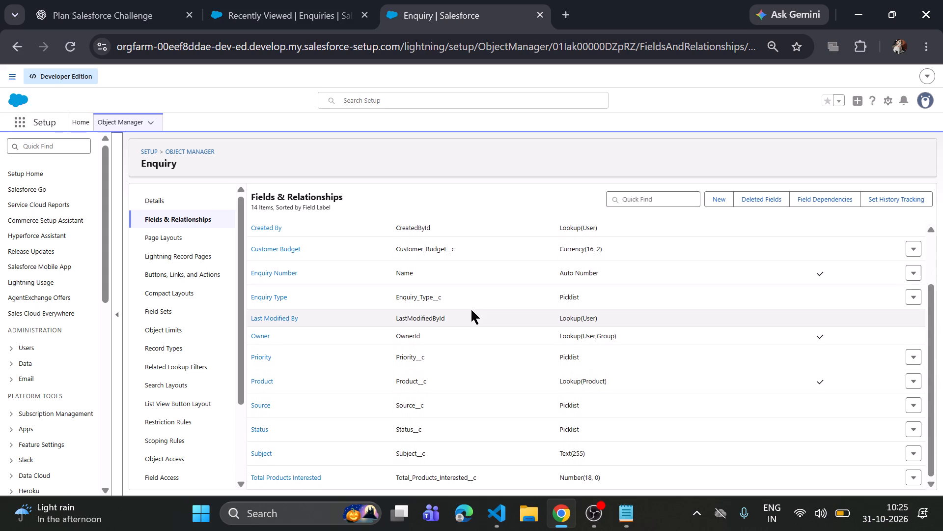
scroll(471, 310, down, 2)
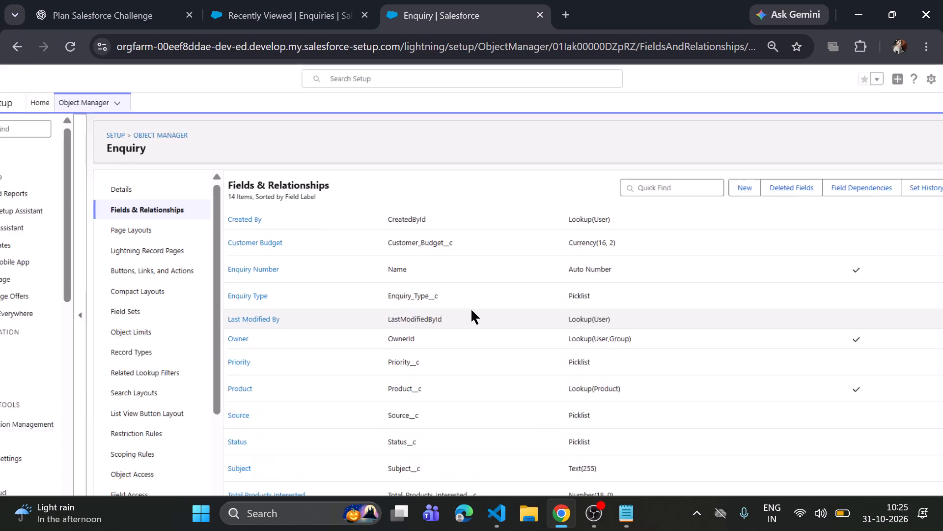
scroll(471, 310, down, 8)
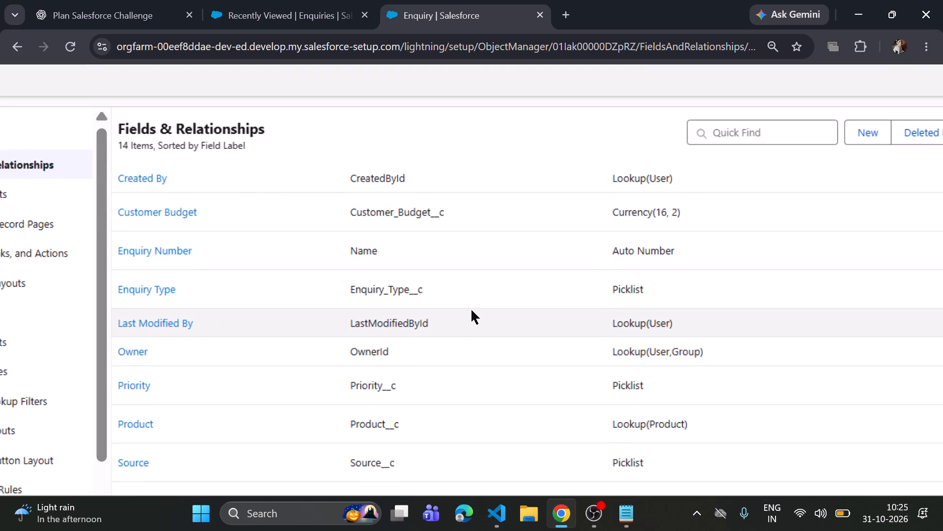
key(ctrl+minus)
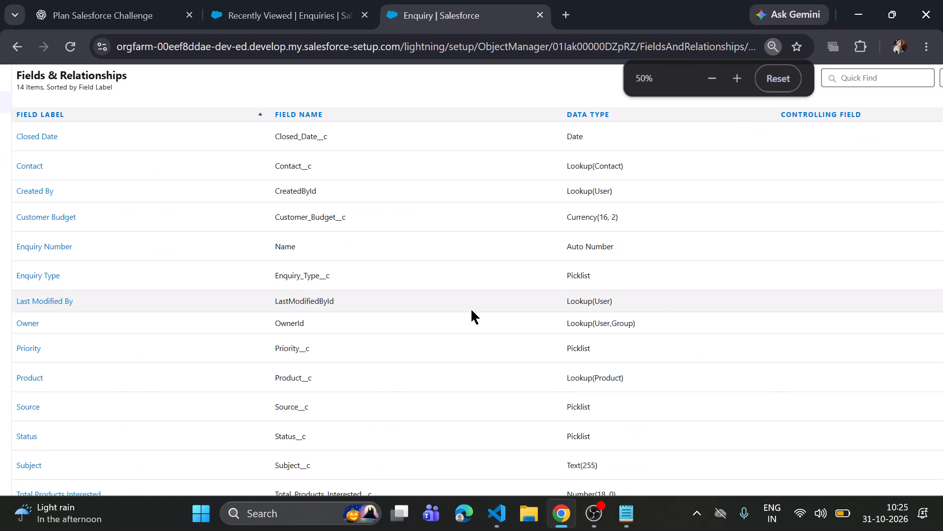
key(ctrl+equal)
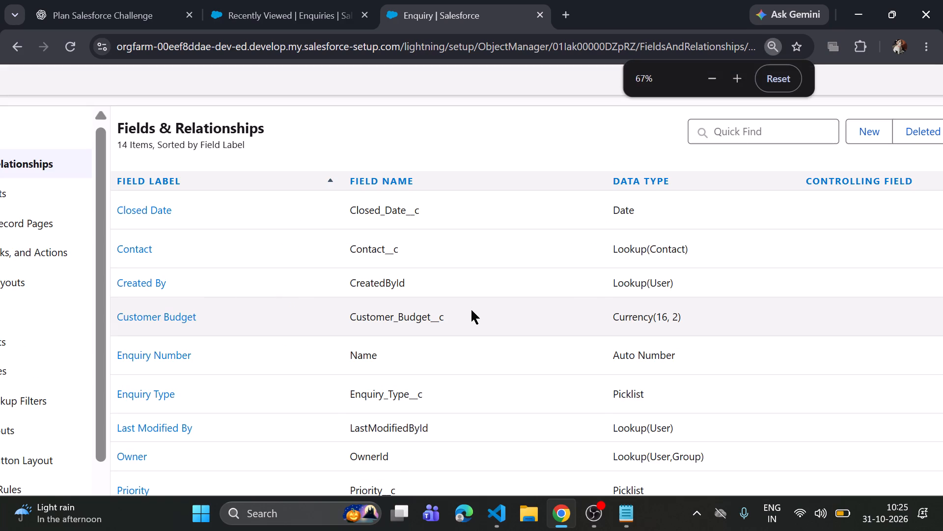
scroll(471, 310, down, 4)
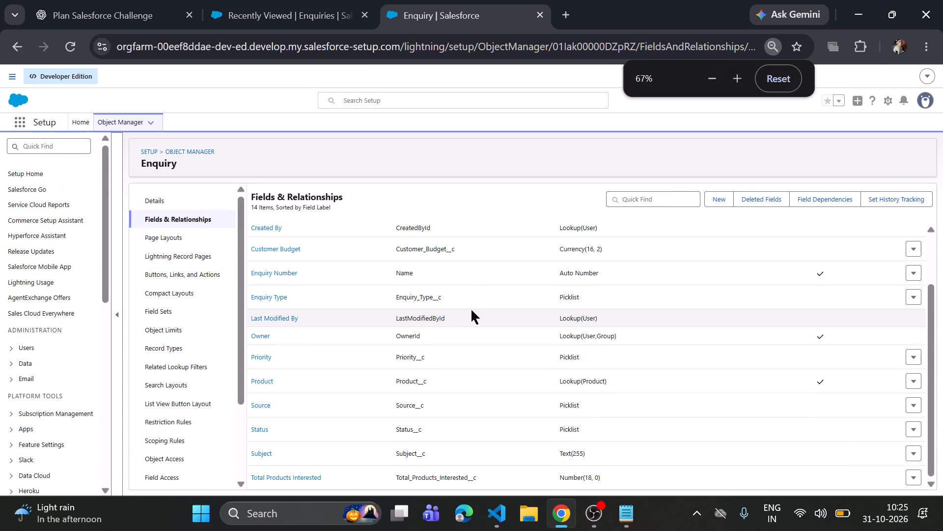
scroll(471, 310, down, 2)
scroll(471, 310, up, 4)
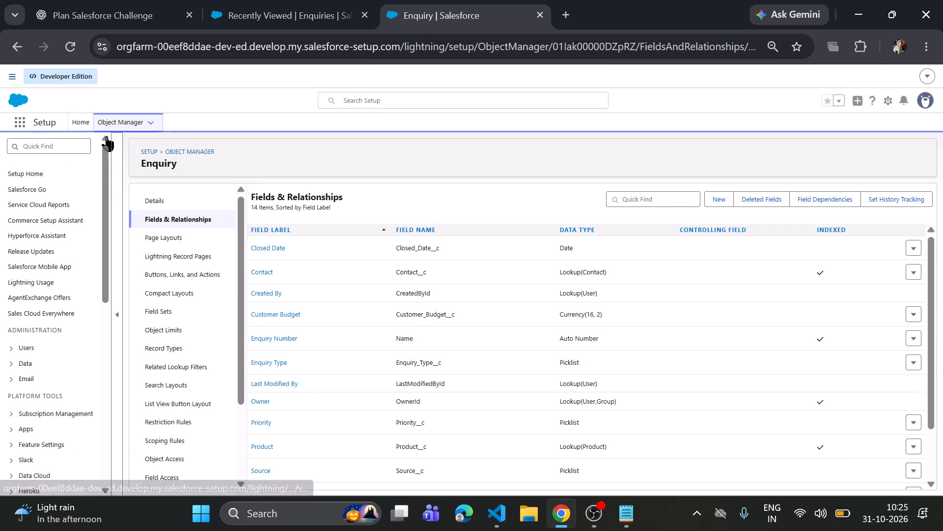
Search the Object Manager for Enquiry Product and open that object's Fields & Relationships list.
click(180, 152)
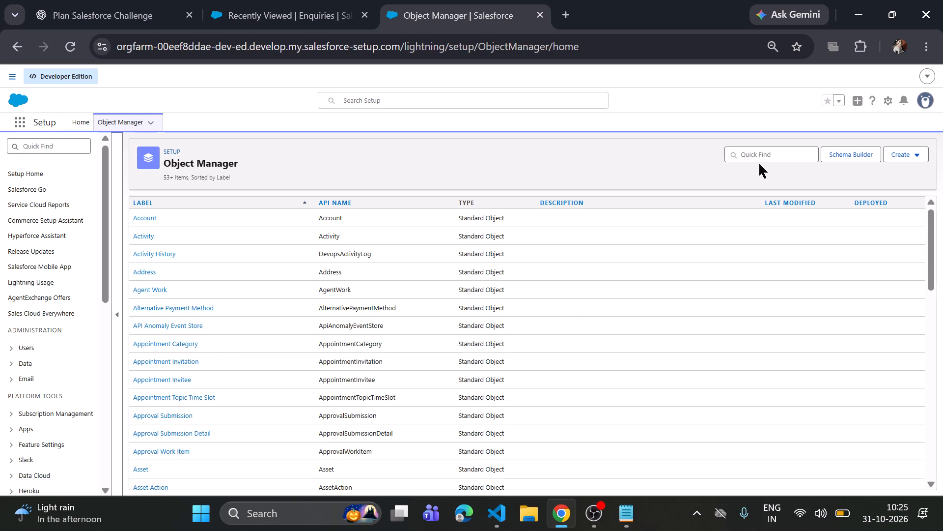
click(754, 156)
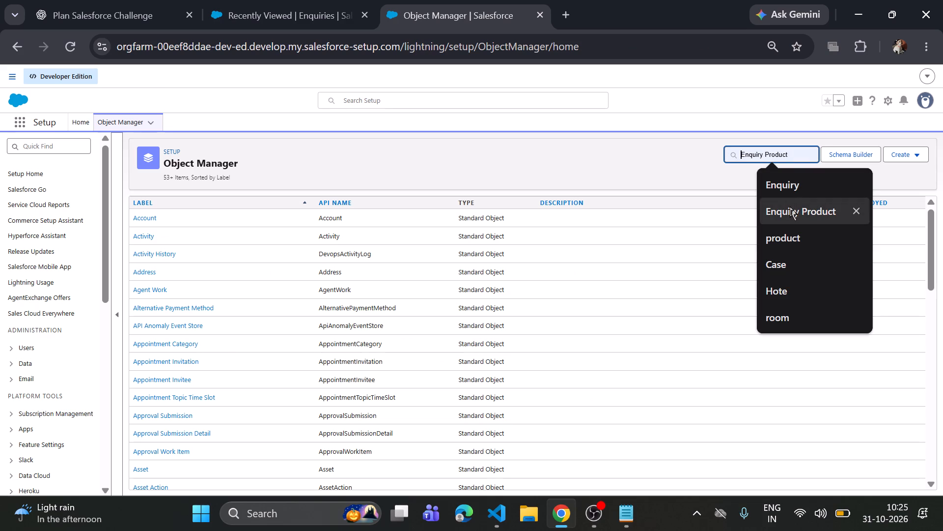
click(790, 206)
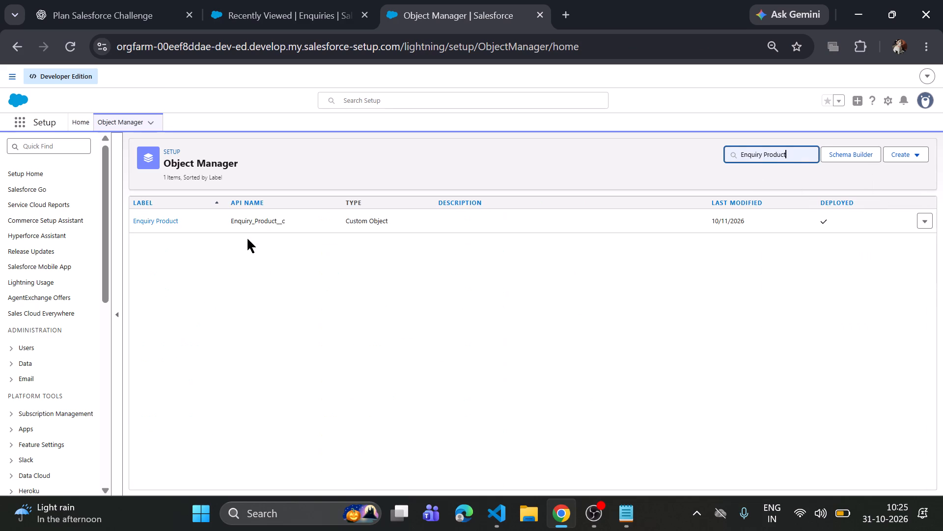
click(164, 220)
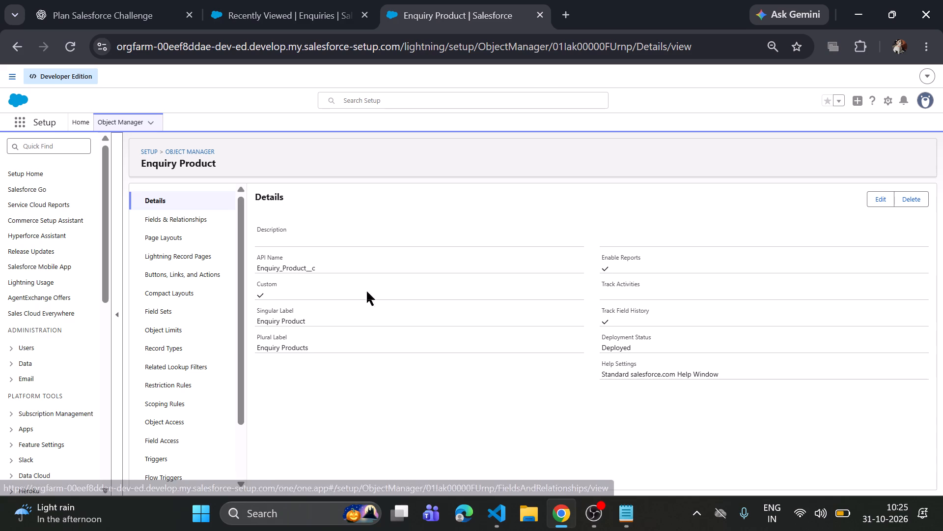
click(172, 220)
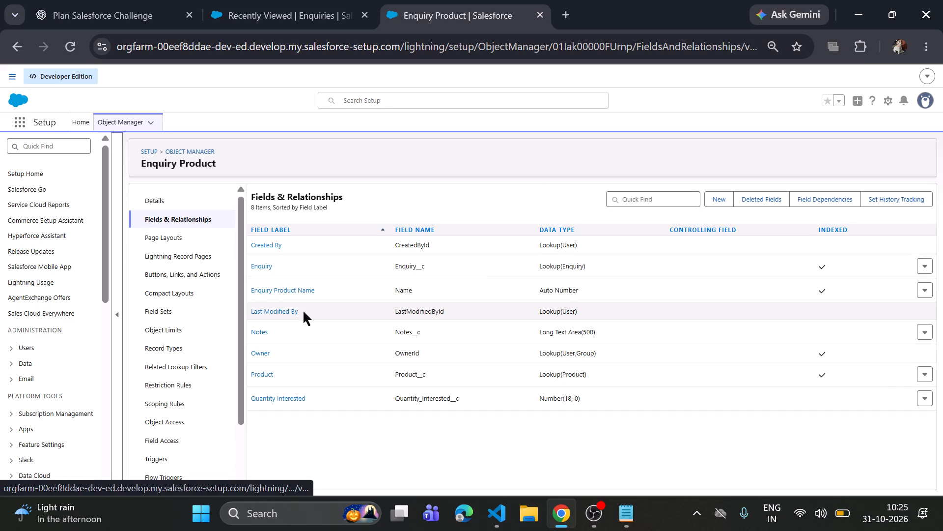
Open the Enquiry Product object's Product field and examine its definition, lookup options and validation rules.
click(265, 376)
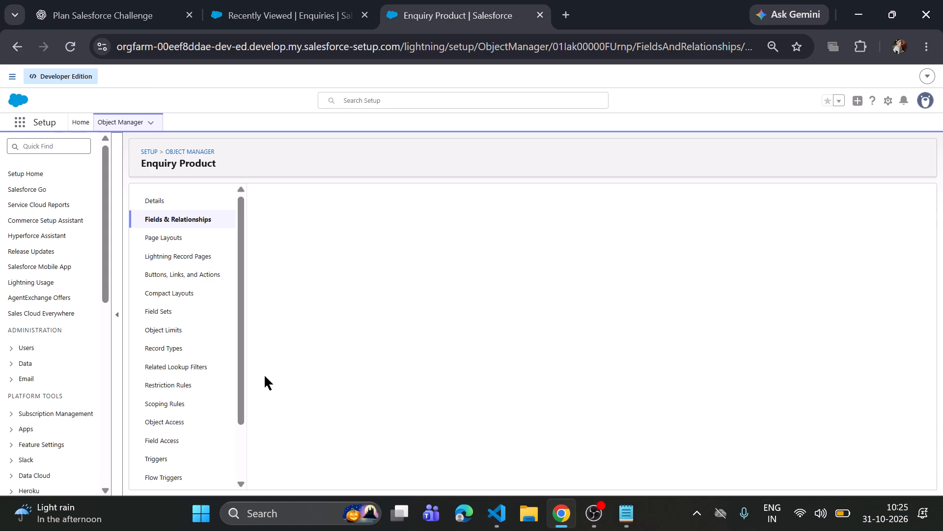
scroll(265, 376, down, 2)
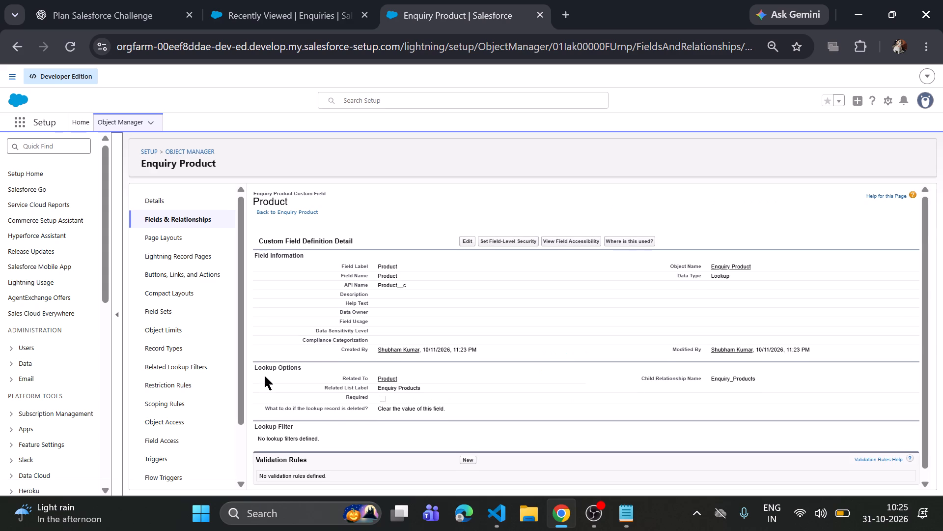
scroll(426, 279, down, 1)
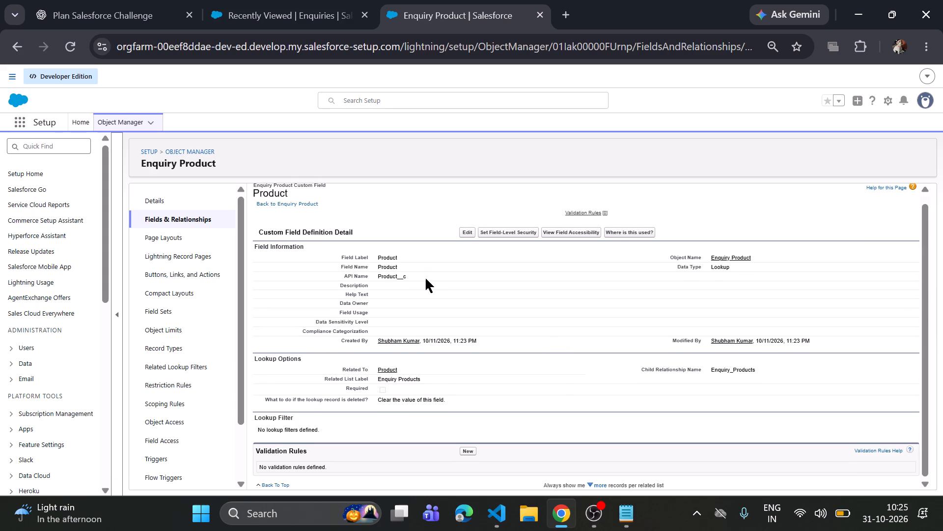
scroll(426, 279, down, 1)
scroll(426, 279, up, 1)
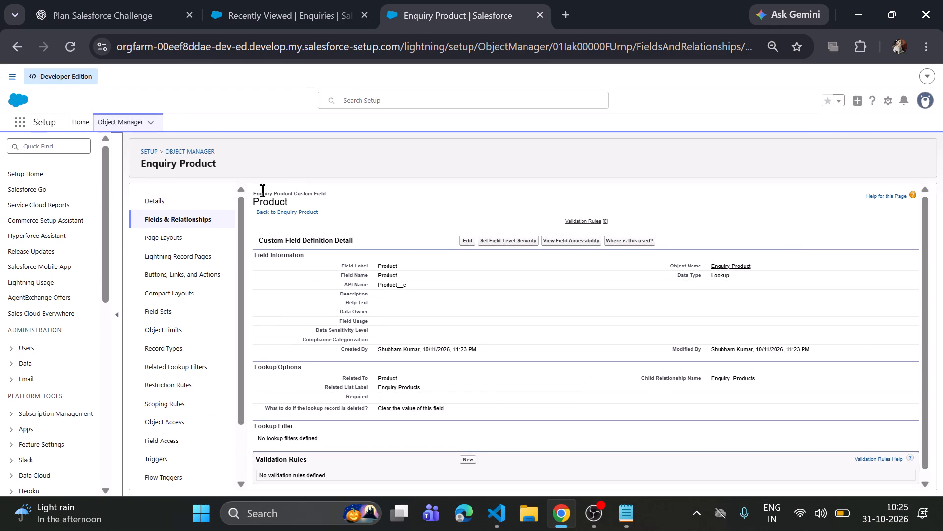
Return to the Enquiry Product object's Fields & Relationships list and review its fields.
click(162, 202)
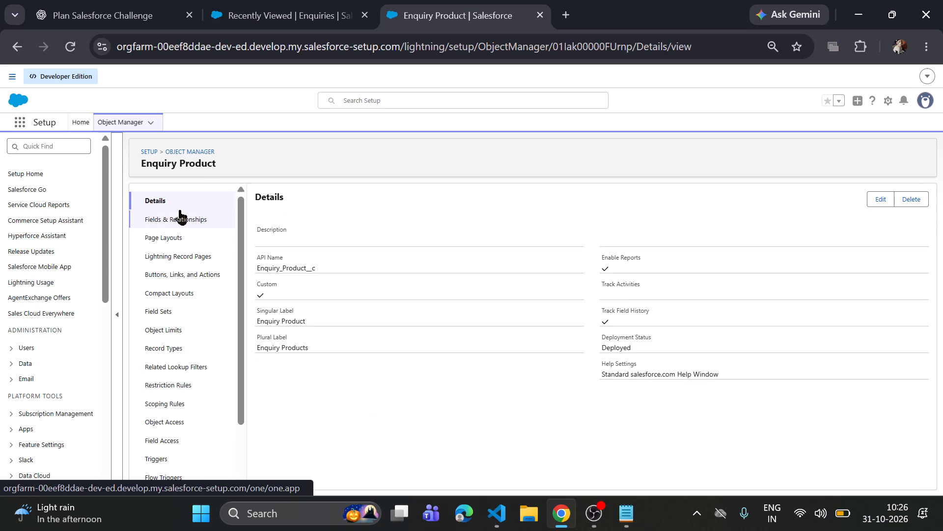
click(180, 210)
scroll(395, 305, down, 1)
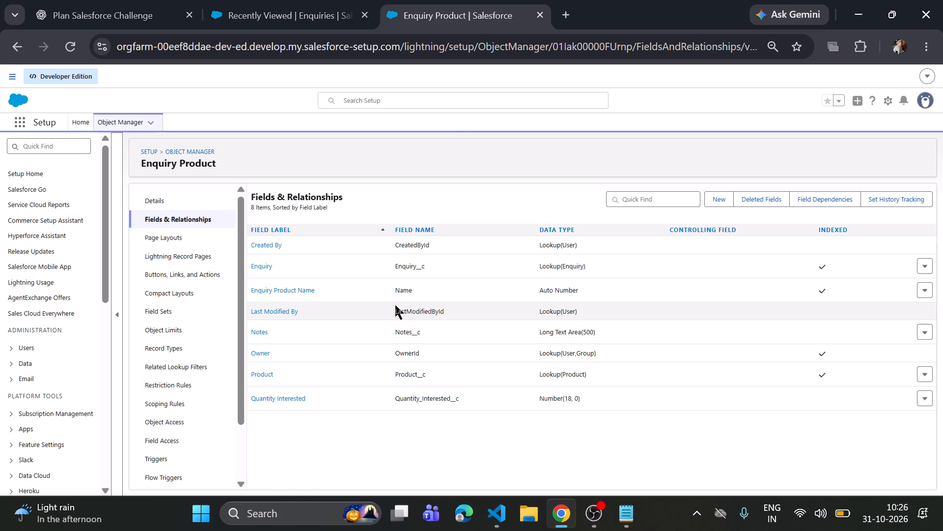
scroll(395, 305, down, 1)
Open the Enquiry Product object's Quantity Interested field and examine its definition, general options and number options.
click(274, 399)
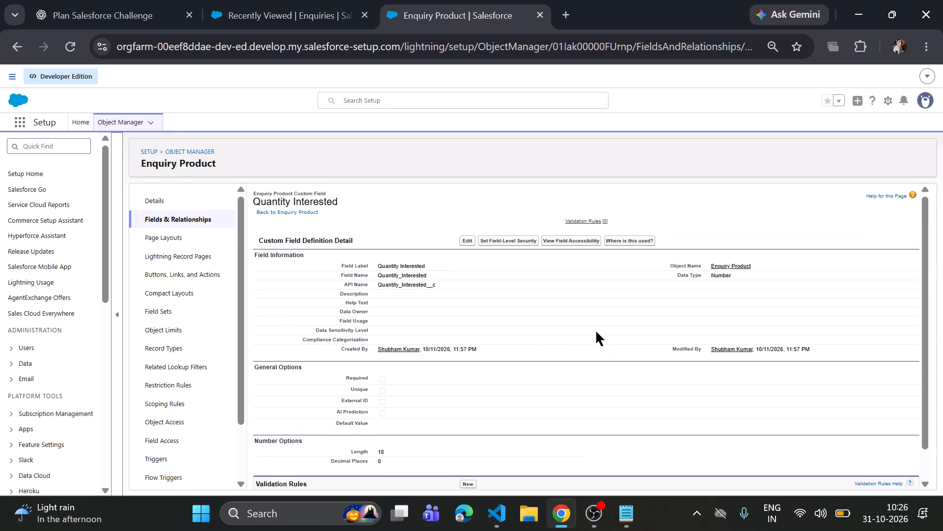
Search Setup for flows, open the Flows list and open the Convert Enquiry to Support Case flow.
click(51, 145)
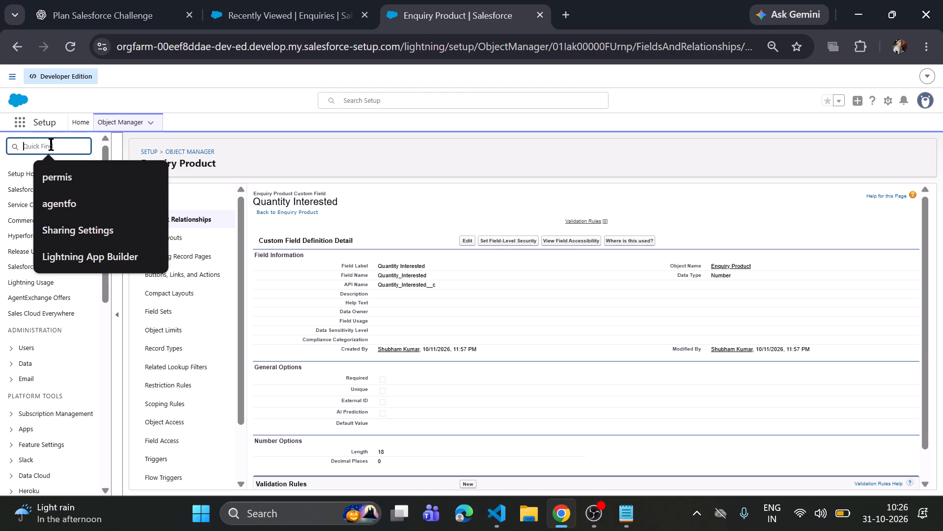
text(flows)
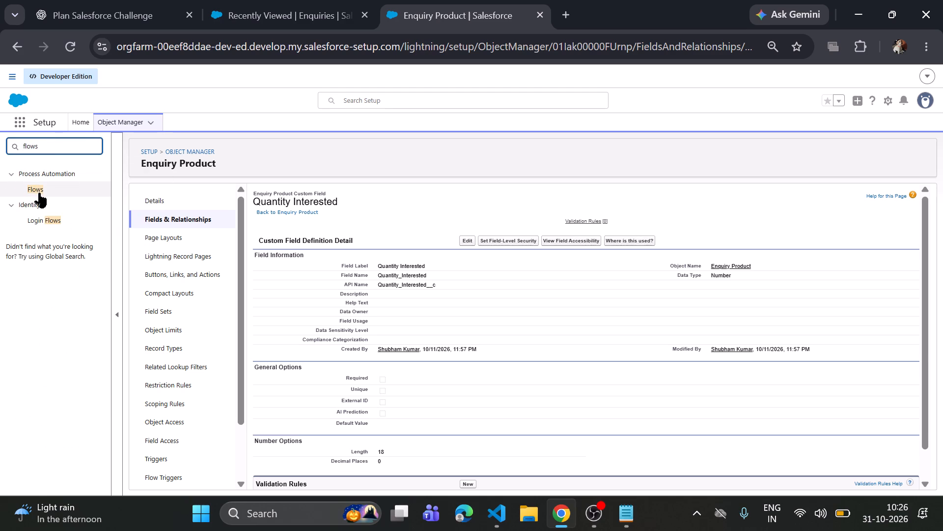
click(39, 192)
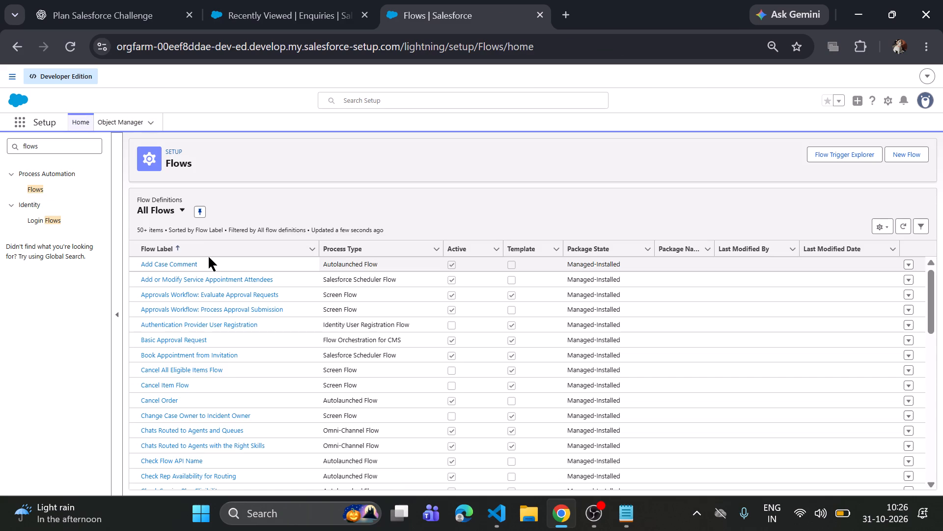
scroll(224, 354, down, 1)
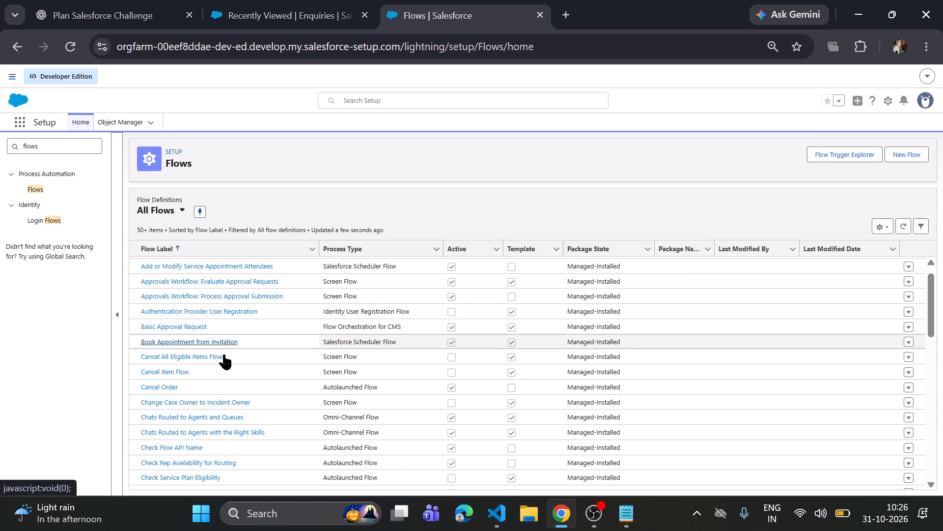
scroll(224, 354, down, 2)
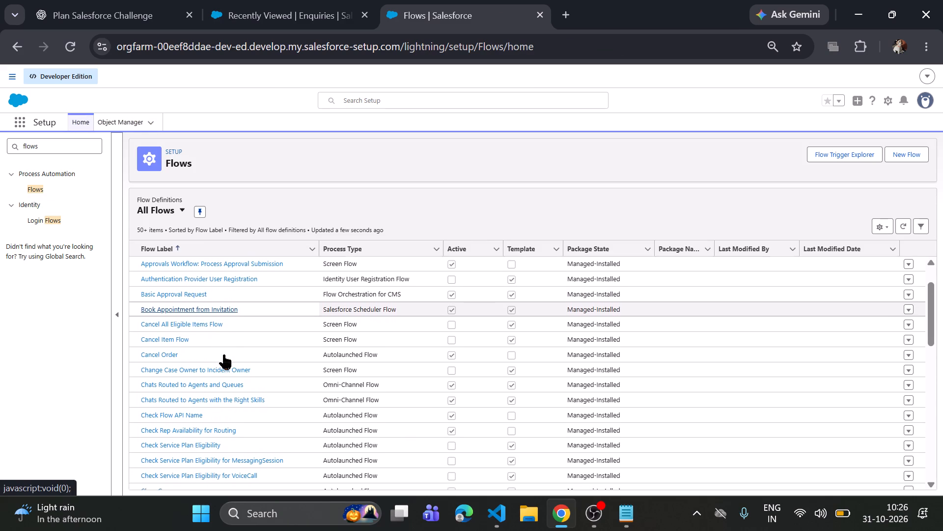
scroll(224, 354, down, 2)
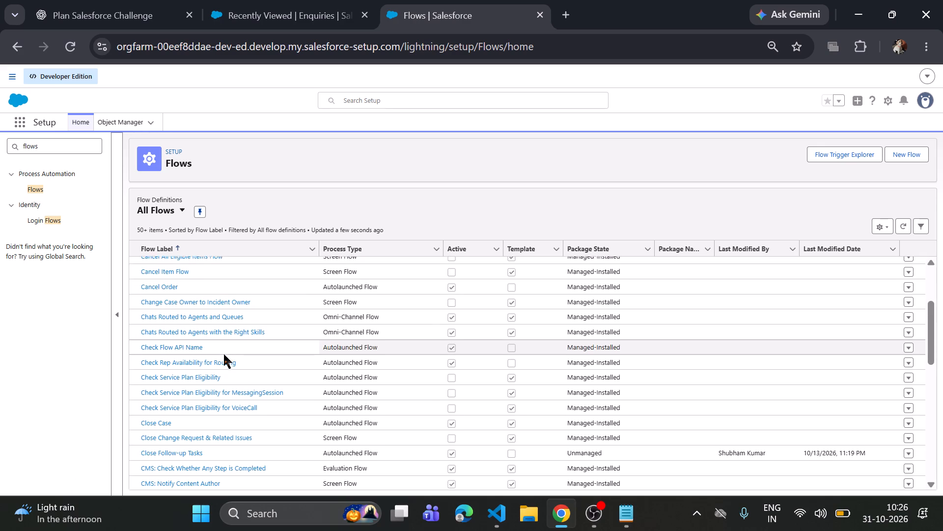
scroll(224, 354, down, 1)
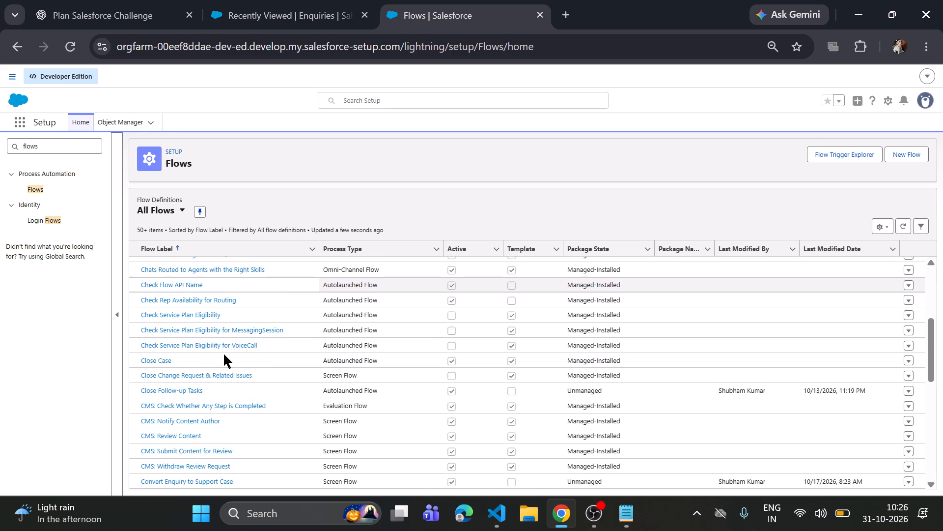
scroll(224, 354, down, 1)
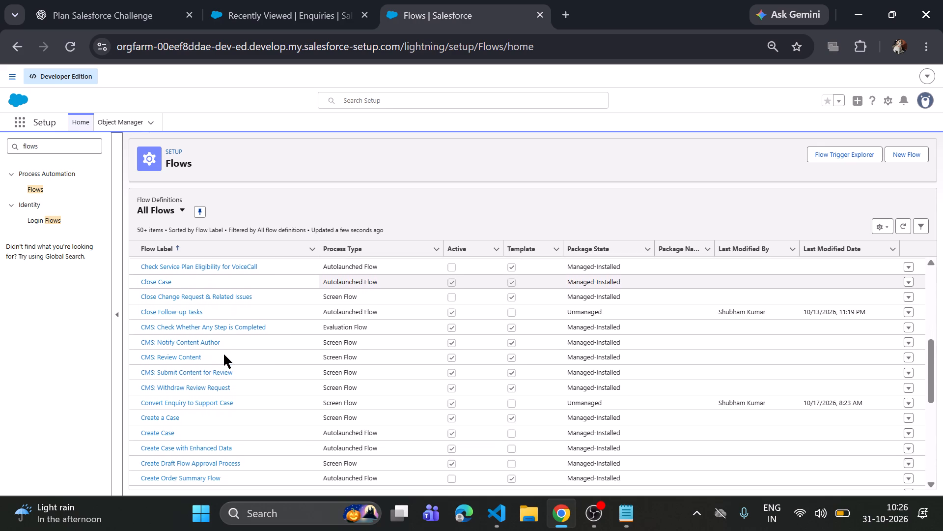
scroll(224, 354, down, 1)
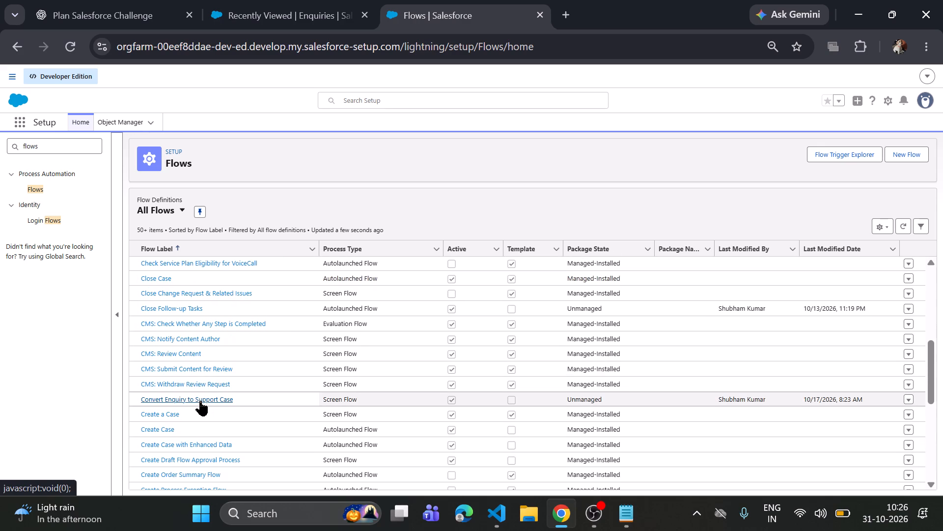
click(200, 401)
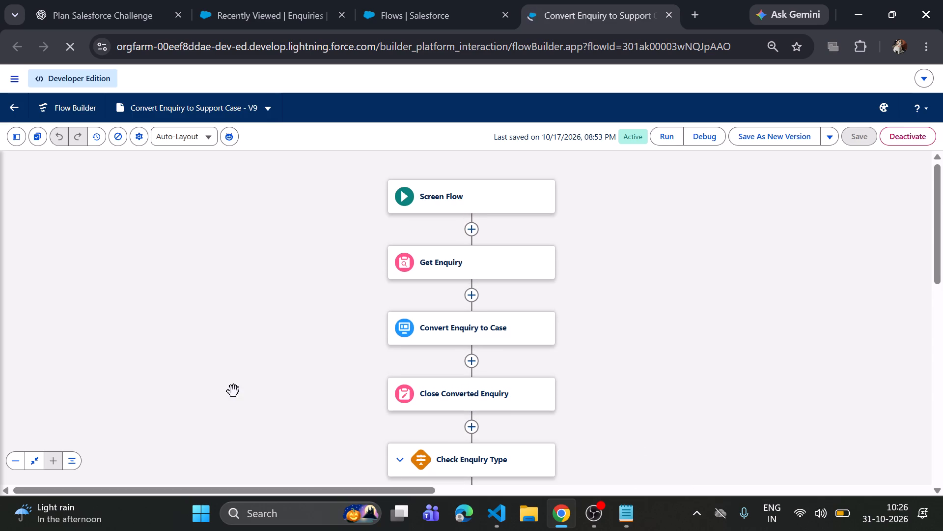
Examine the sequence of elements and the Check Enquiry Type branches in the Convert Enquiry to Support Case flow.
scroll(249, 390, down, 3)
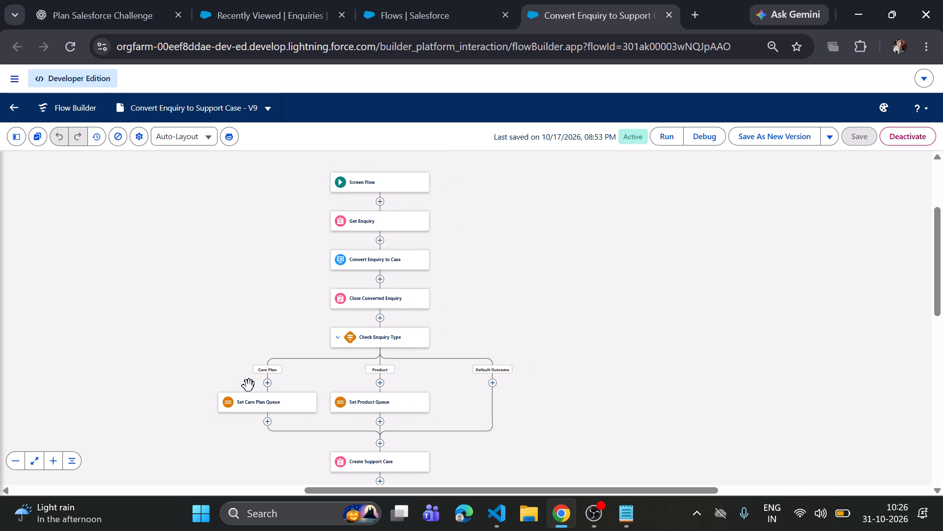
drag(247, 327, 278, 353)
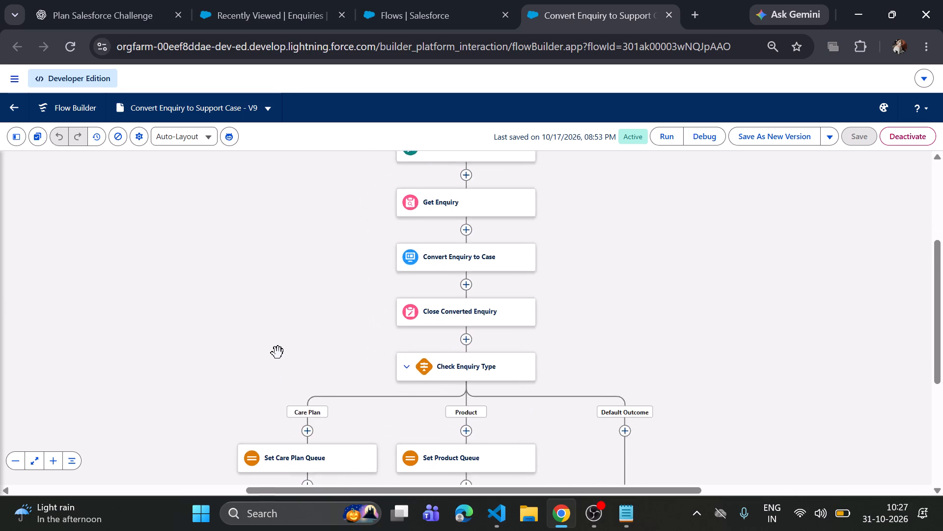
drag(278, 353, 245, 237)
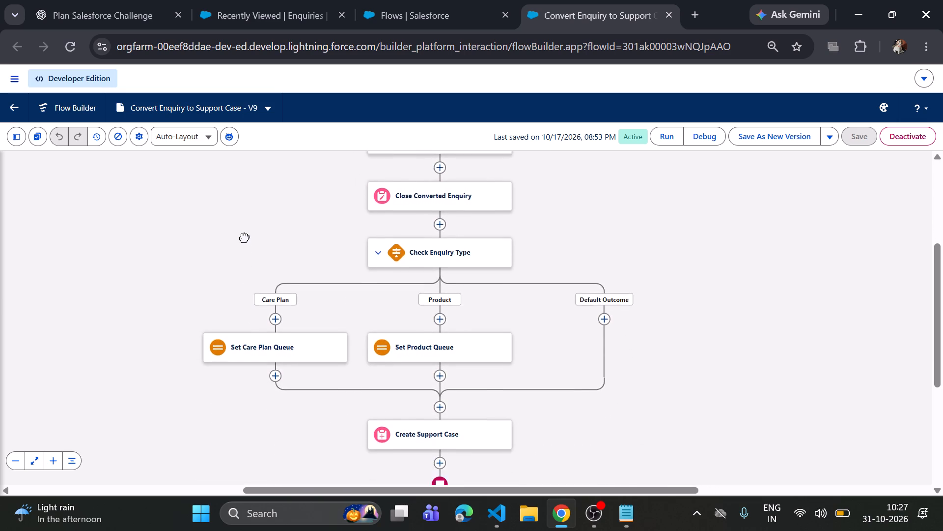
drag(245, 237, 237, 392)
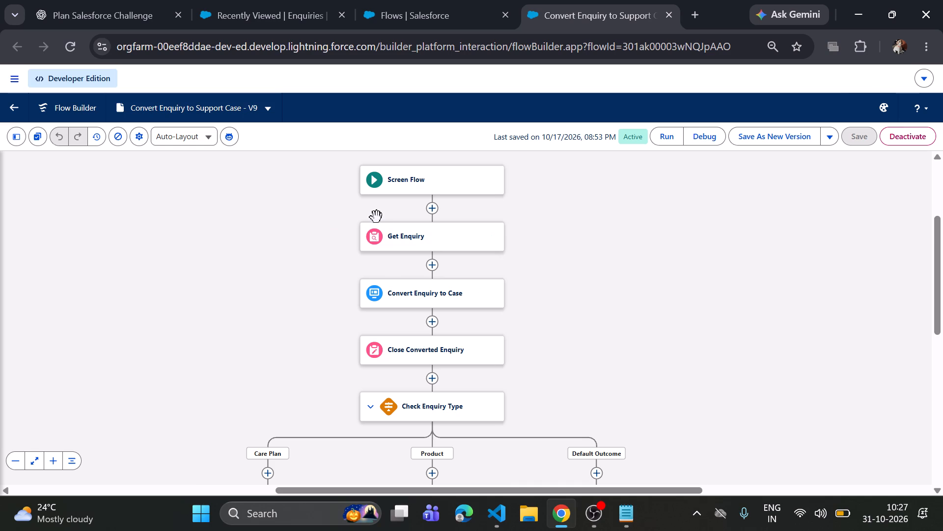
drag(249, 283, 267, 149)
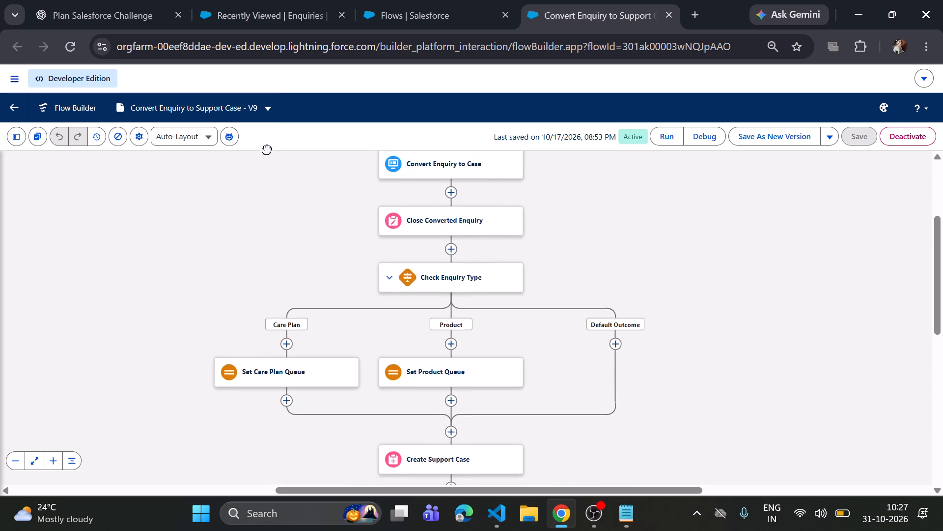
drag(267, 149, 254, 383)
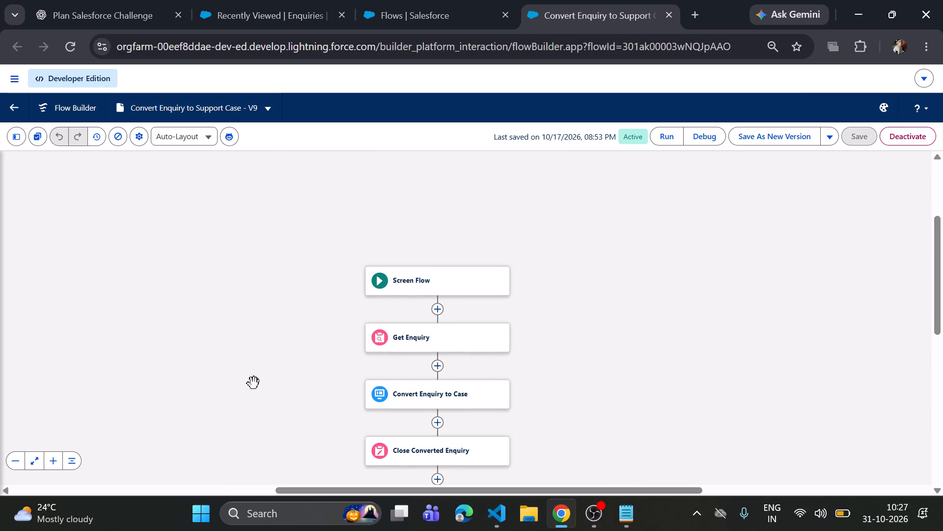
Open the flow's Get Enquiry element and examine its object, filter condition and sort order.
click(415, 278)
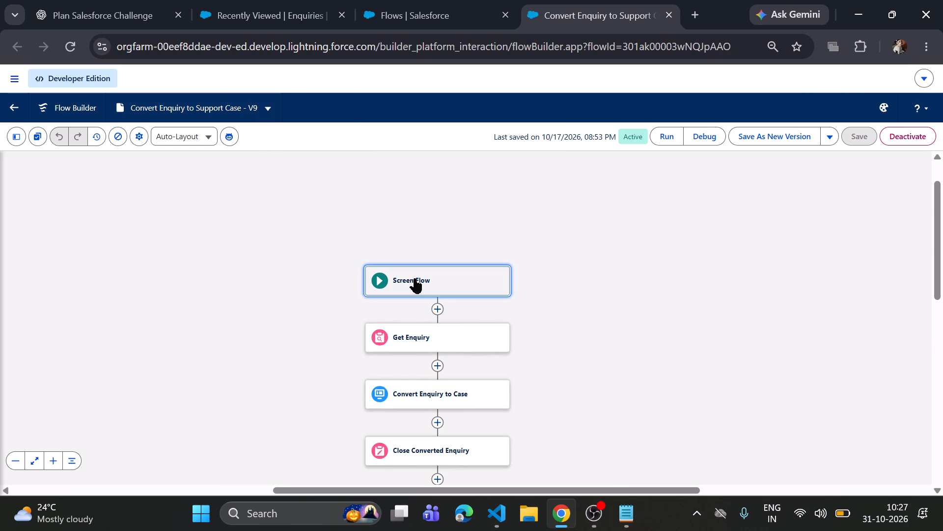
click(396, 333)
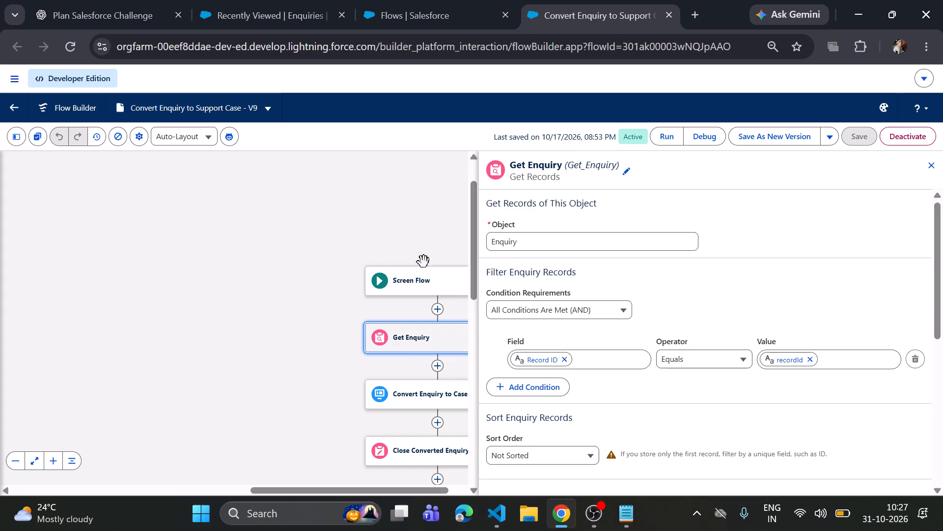
scroll(629, 291, up, 1)
Run the flow with Case Priority Medium and Case Description "this is demo", then close the run page and the Get Enquiry details.
click(667, 137)
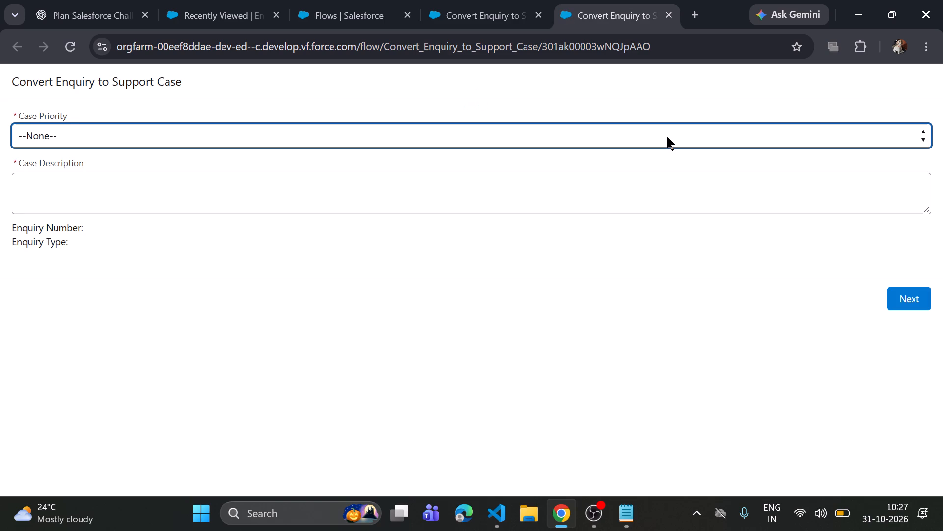
click(667, 137)
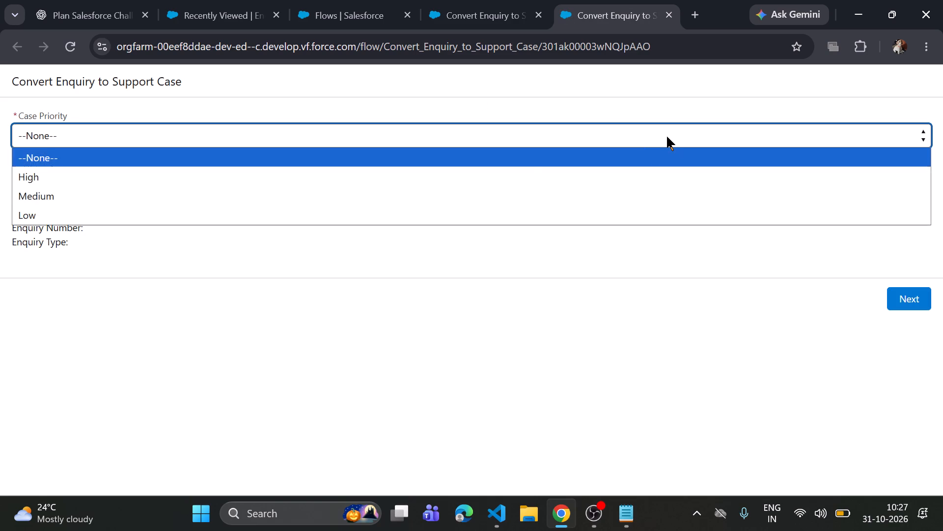
click(206, 192)
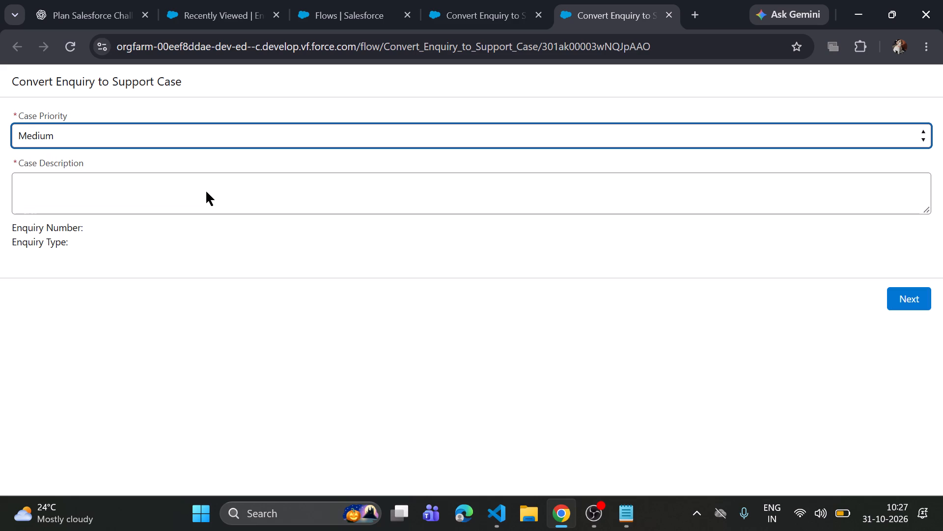
click(206, 192)
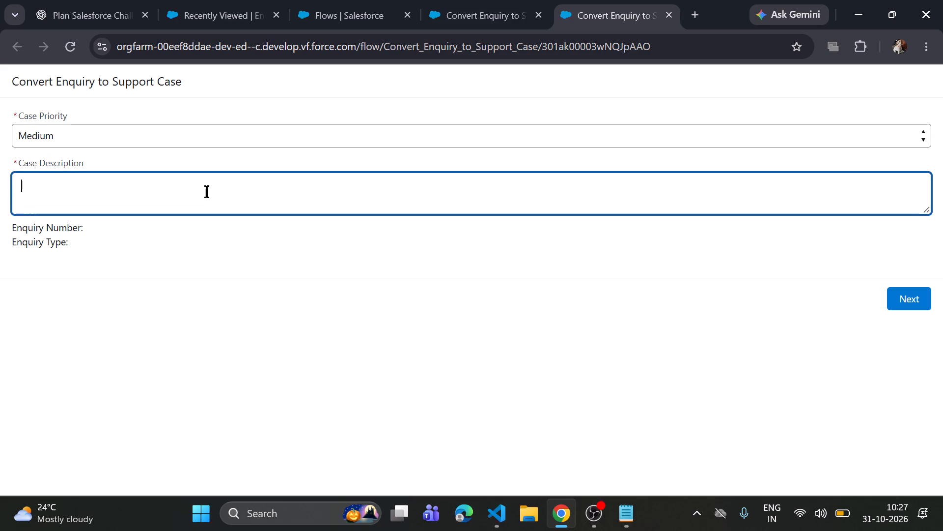
text(this is demo)
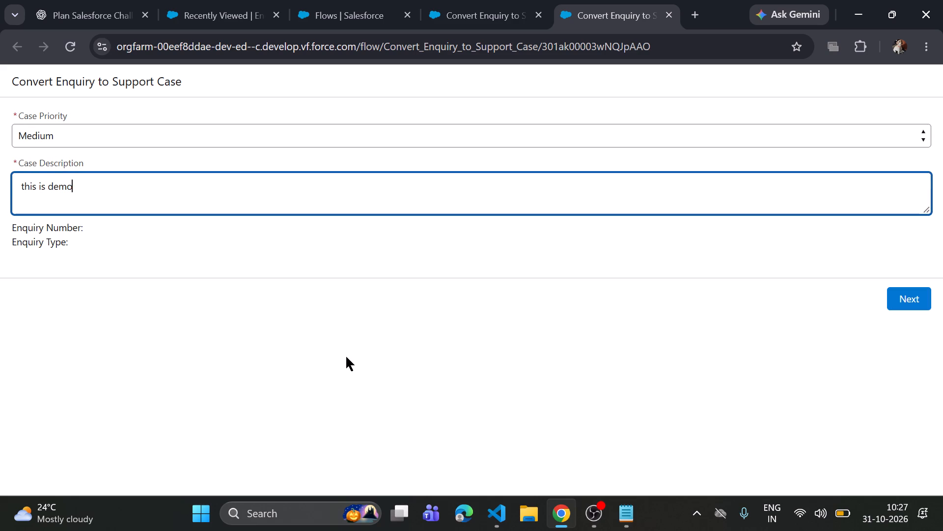
click(346, 357)
click(915, 302)
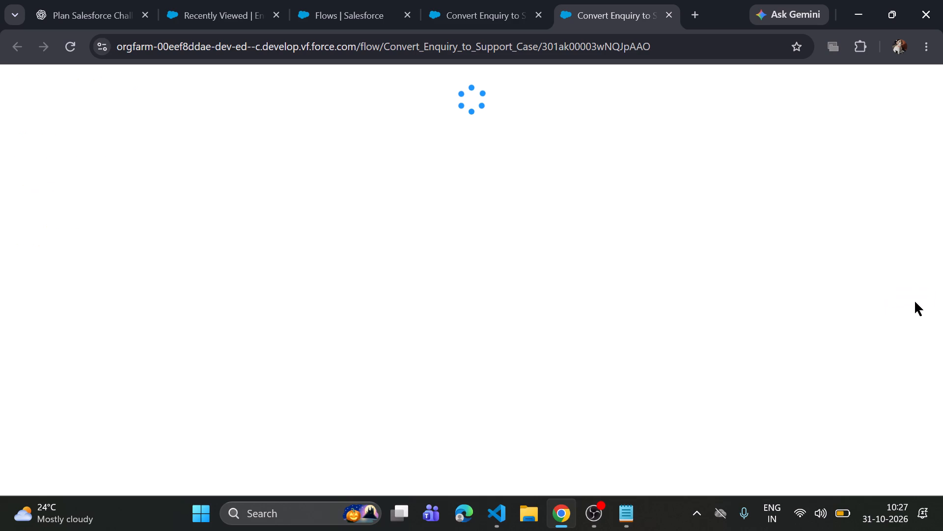
click(666, 16)
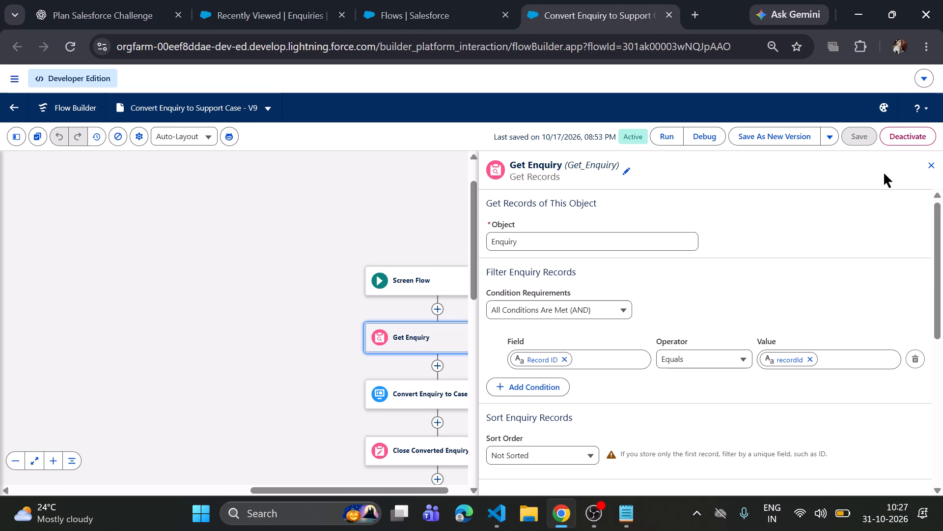
click(933, 166)
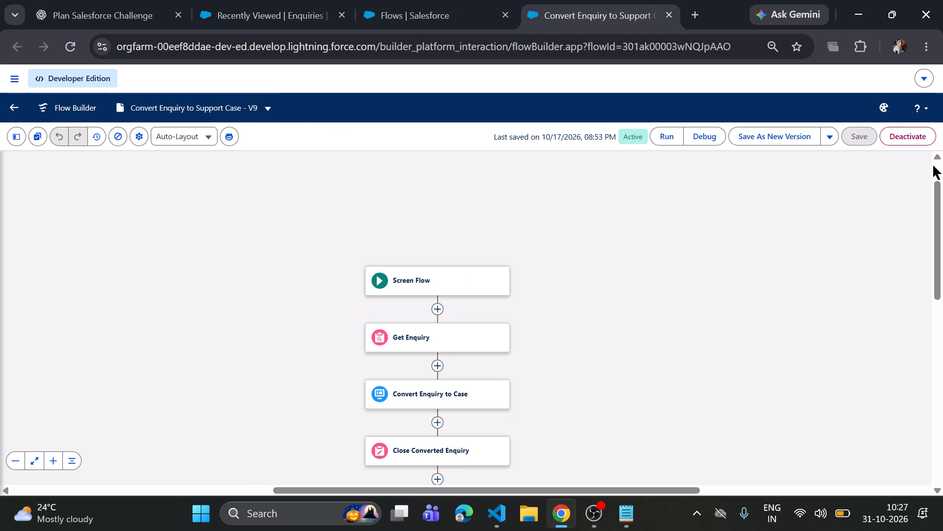
Switch to OBS Studio and stop the screen recording.
click(614, 270)
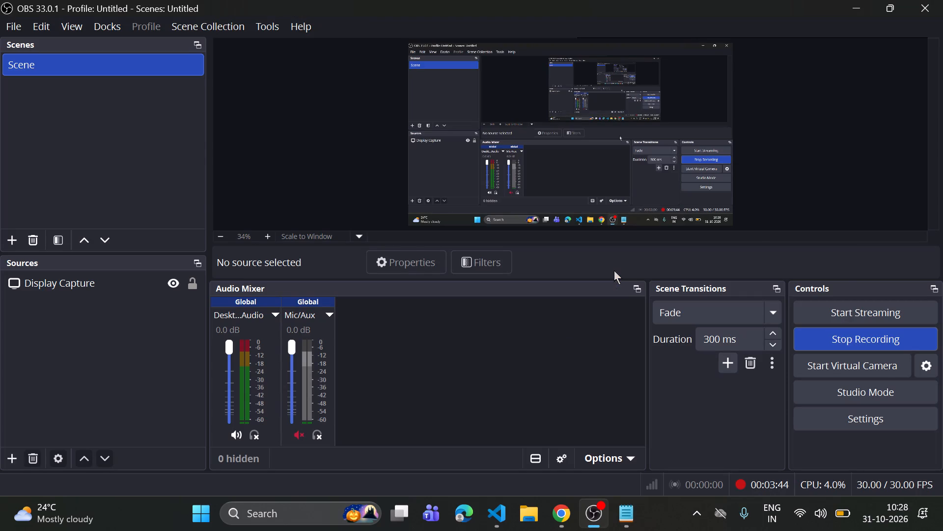
click(848, 333)
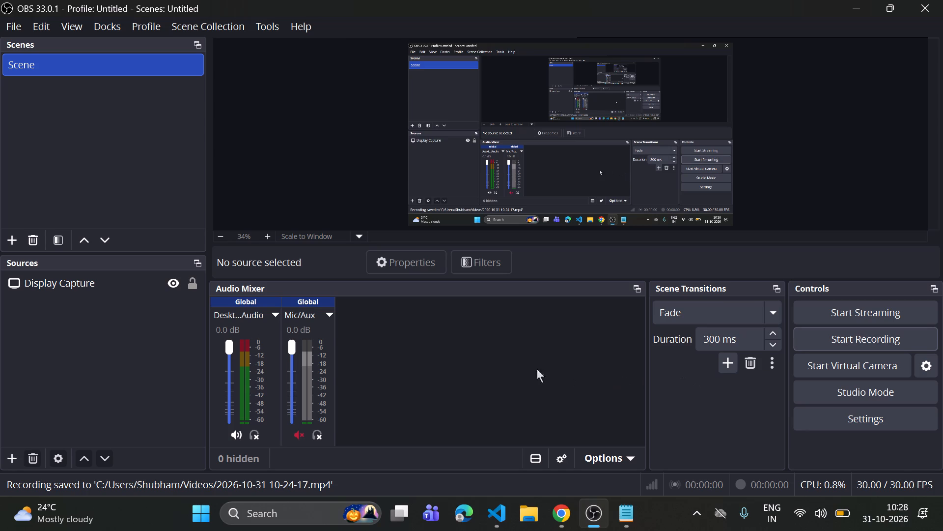
Switch back to Chrome, look over the Convert Enquiry to Support Case flow's elements again and close the flow.
click(268, 122)
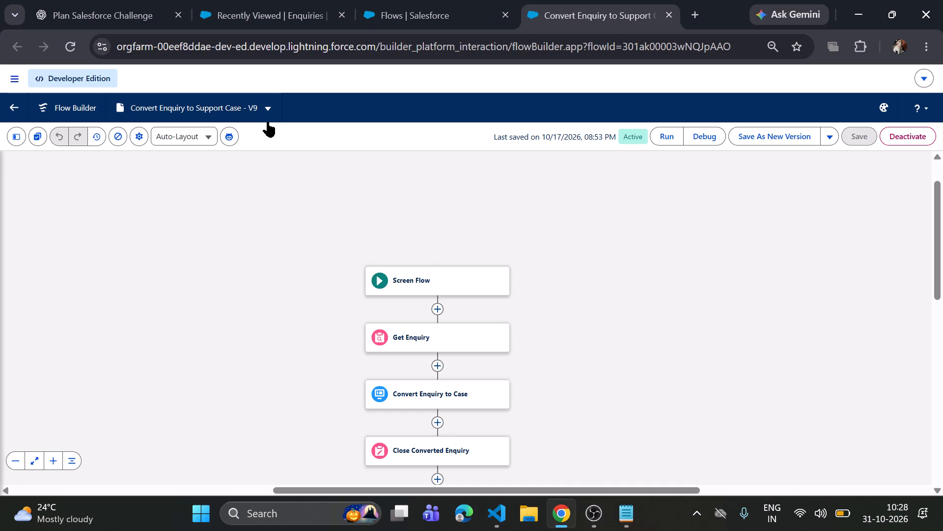
drag(605, 356, 630, 217)
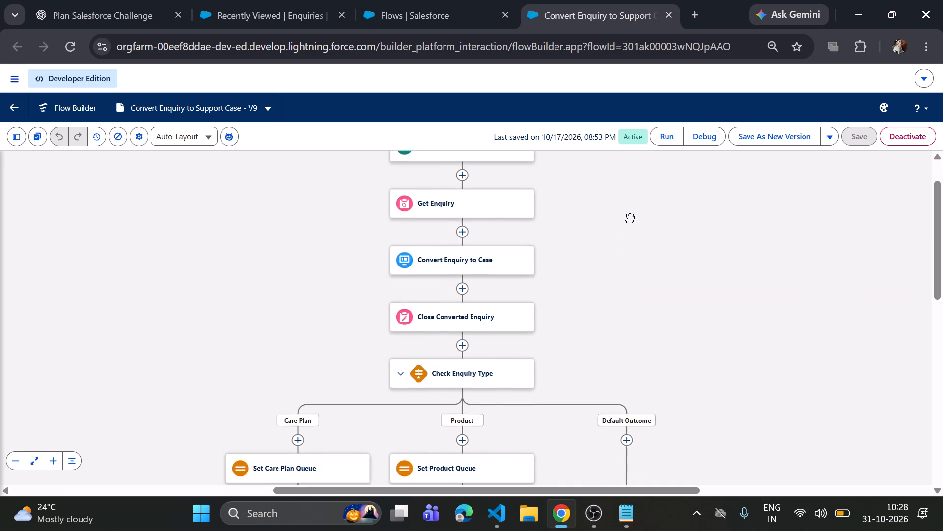
drag(630, 217, 611, 208)
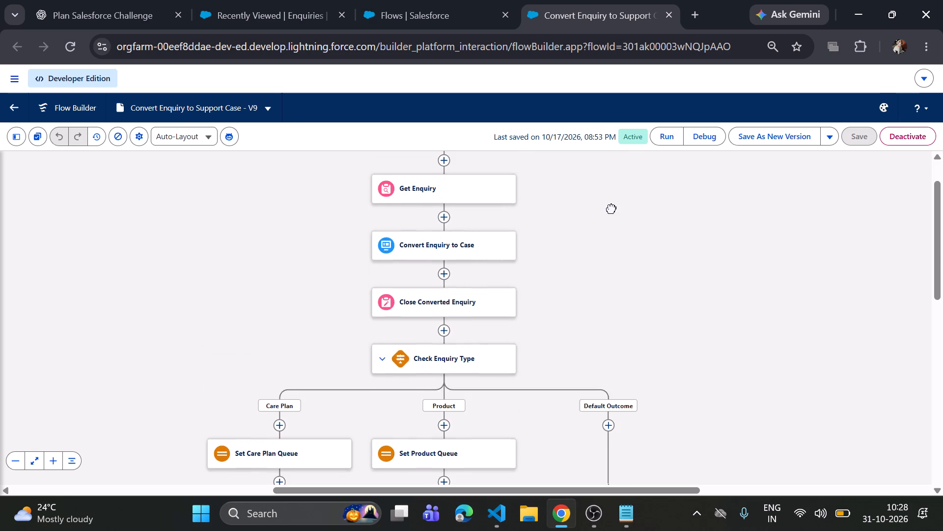
drag(611, 208, 611, 272)
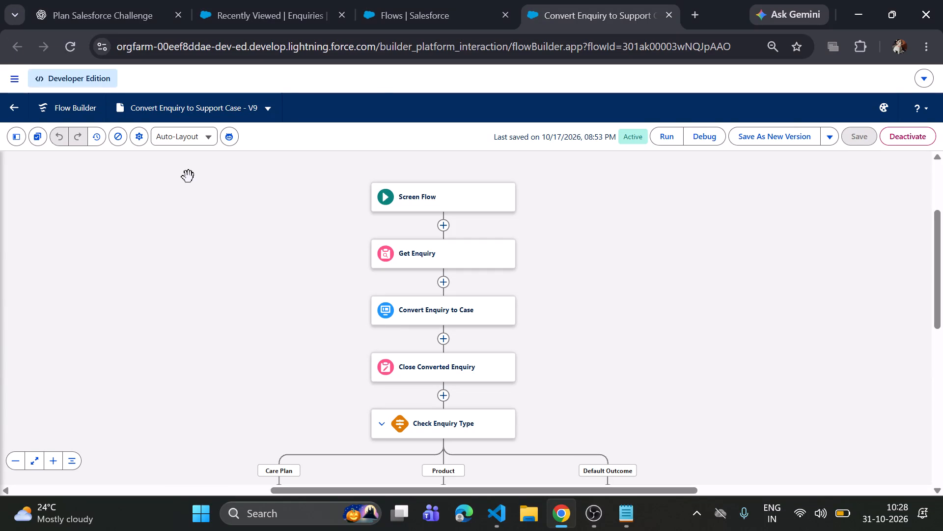
click(669, 13)
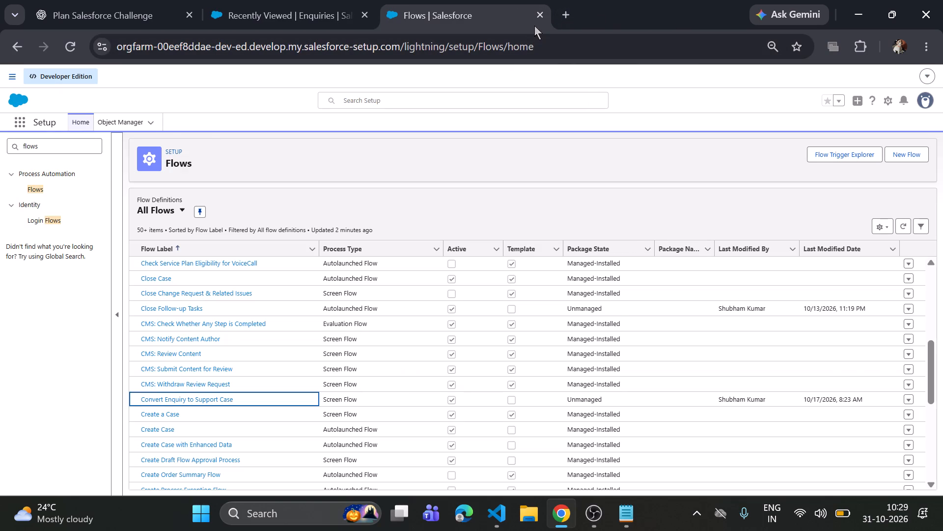
Return Setup to its Home page, and open the Accounts list in the Spark Nest app.
click(120, 118)
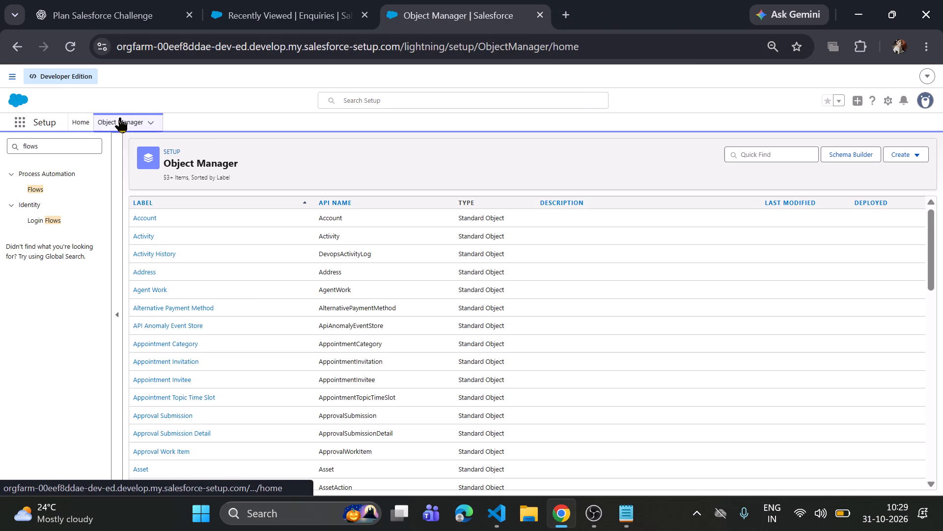
scroll(280, 370, up, 4)
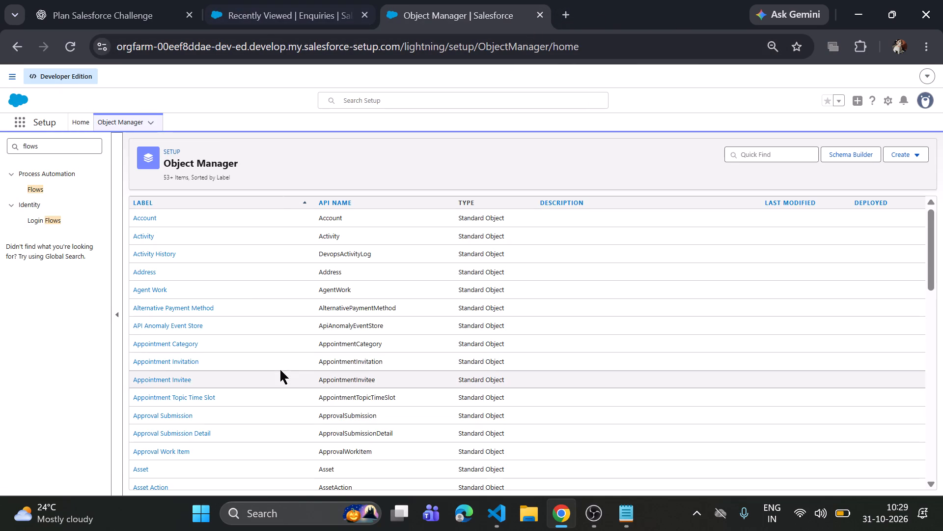
click(76, 121)
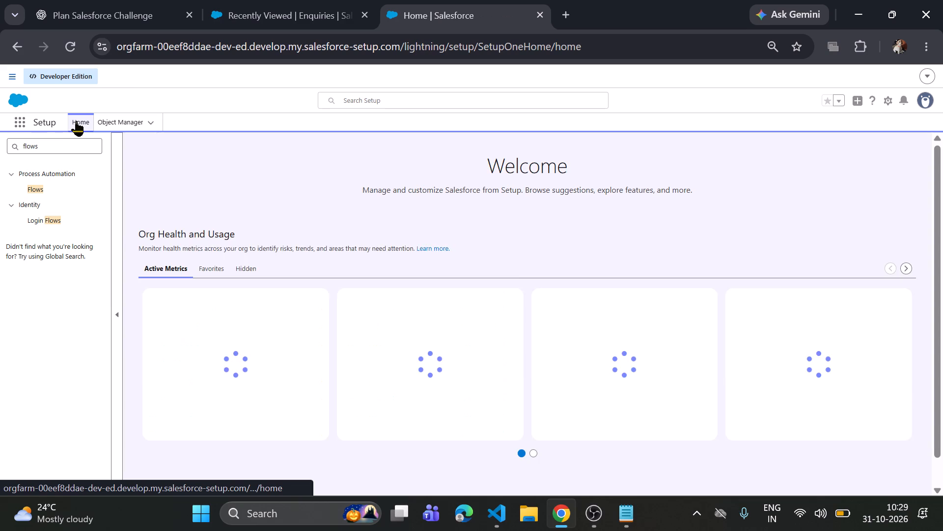
scroll(509, 276, up, 3)
click(284, 0)
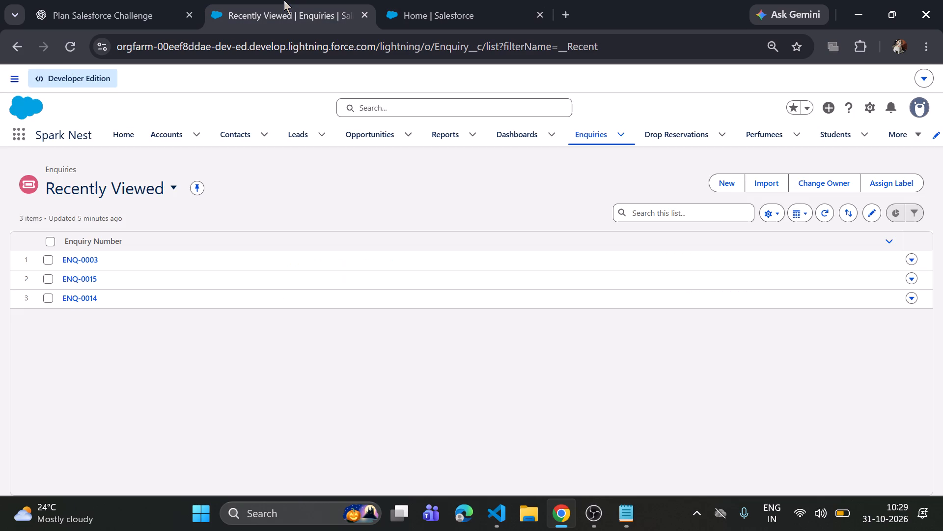
click(156, 136)
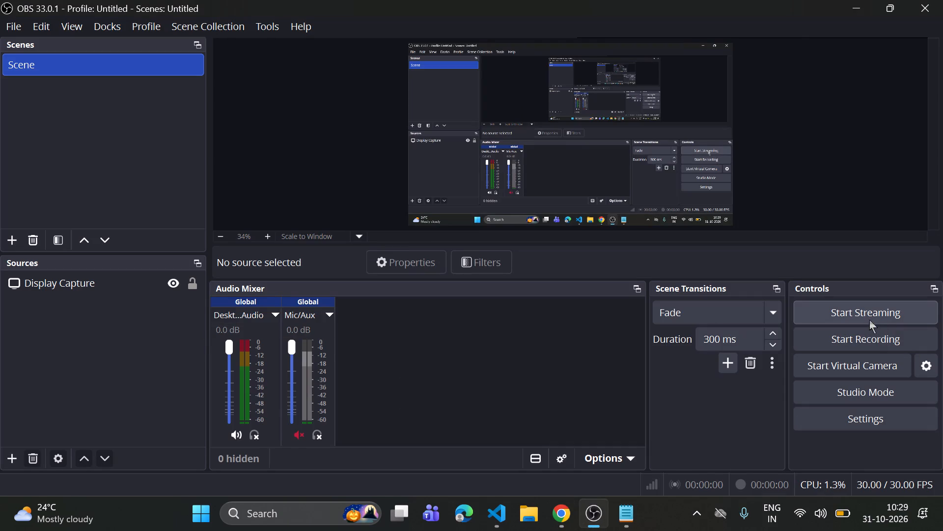
Switch to OBS Studio and start a new screen recording.
click(863, 333)
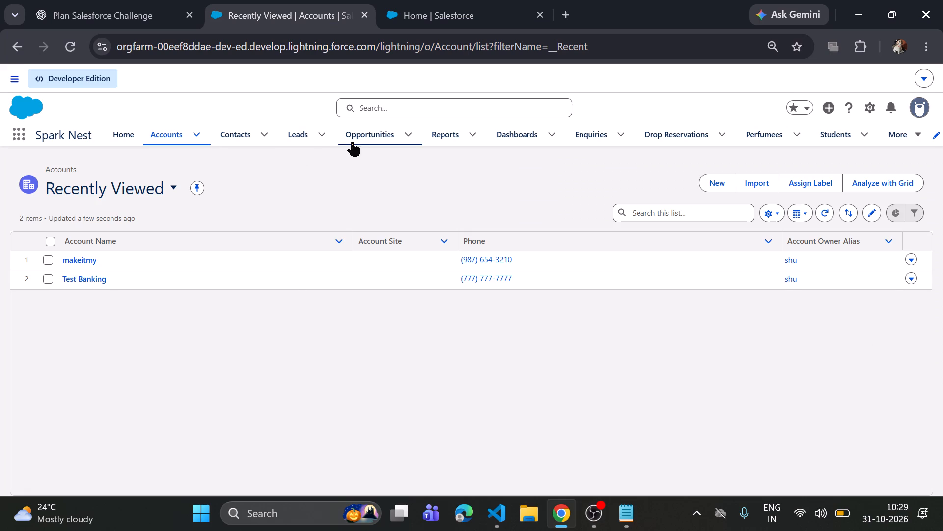
Switch back to Chrome and show the Spark Nest Dashboards page with the access to Setup.
click(526, 139)
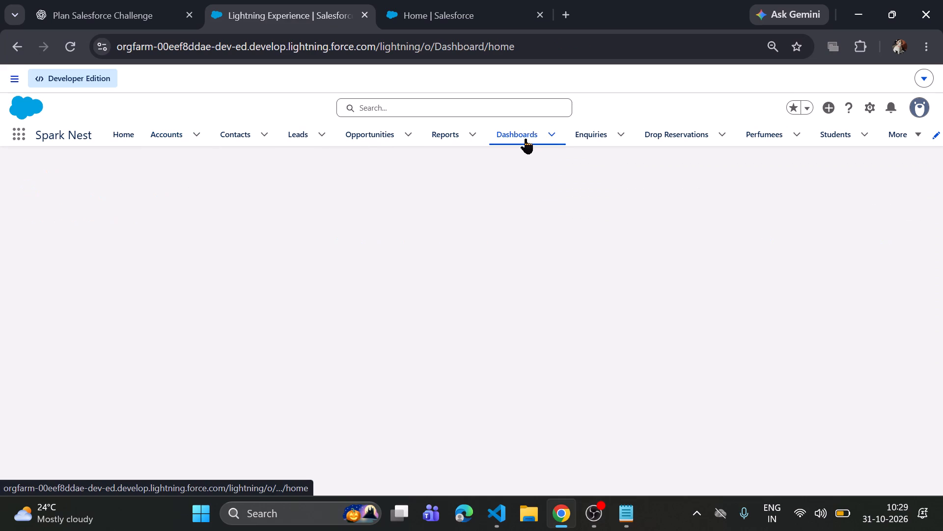
click(869, 103)
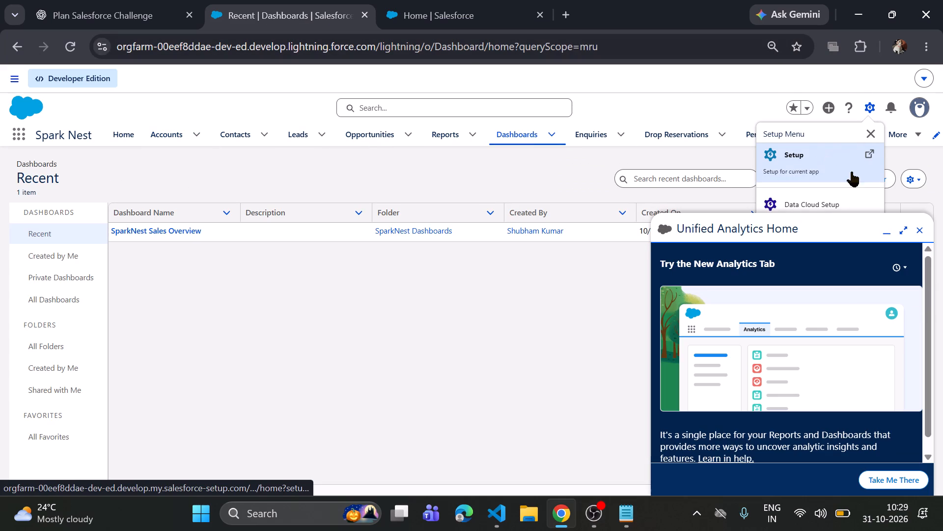
Look over the Object Manager list in Setup, search it for "Enquiry" and open the Enquiry object.
click(451, 11)
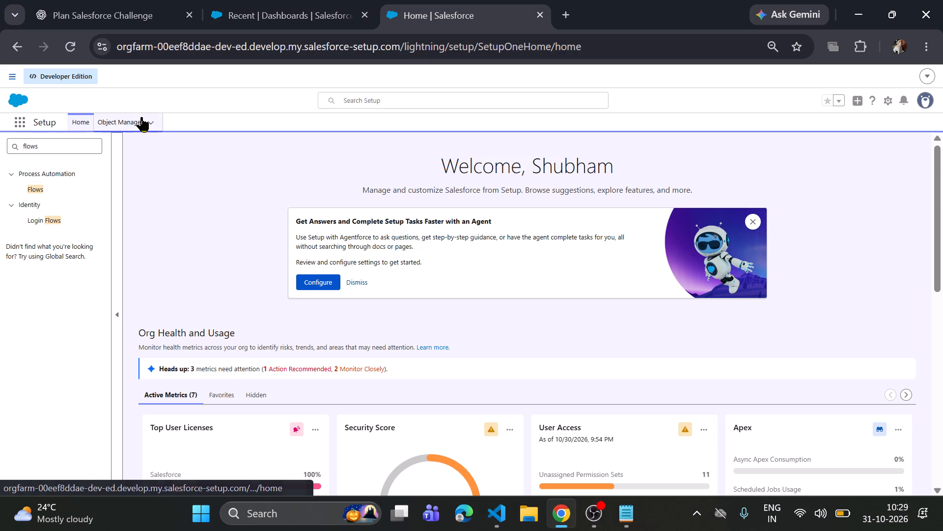
click(117, 119)
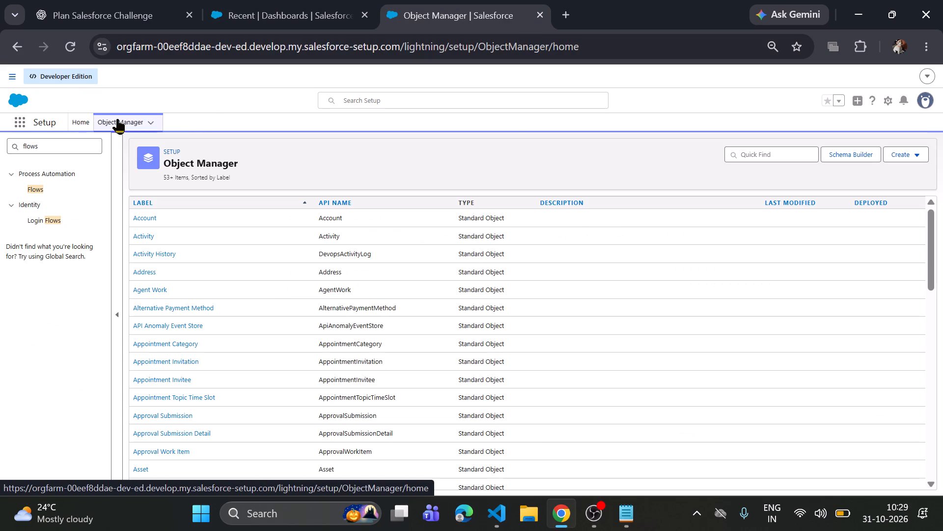
scroll(380, 325, down, 4)
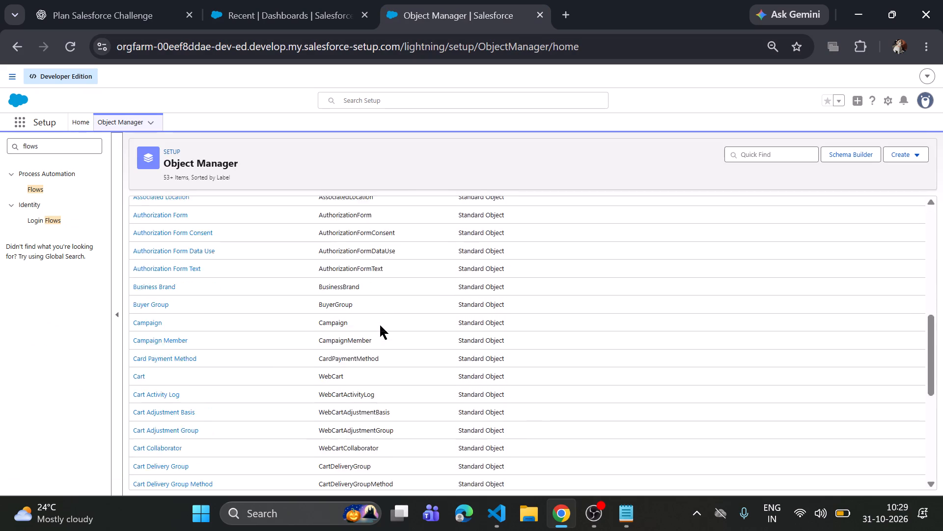
scroll(380, 325, up, 5)
scroll(707, 188, up, 3)
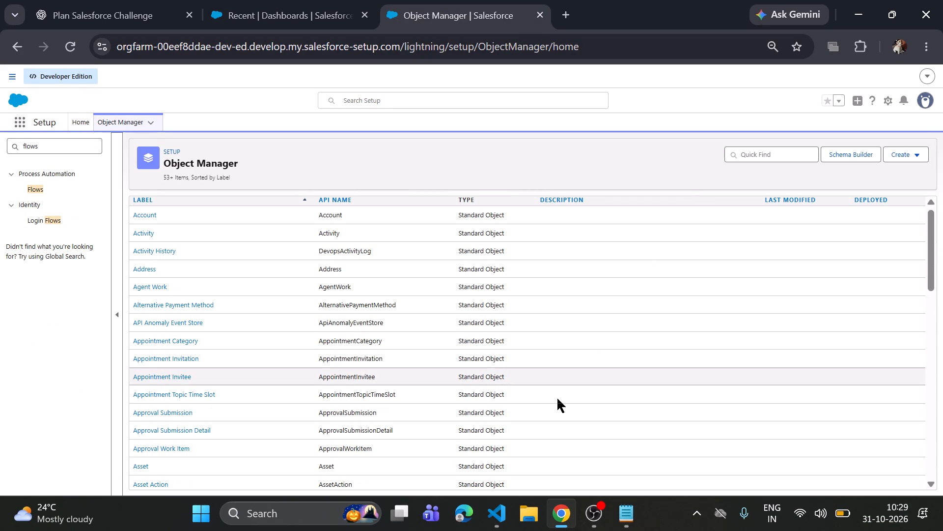
scroll(557, 399, up, 4)
scroll(568, 315, up, 6)
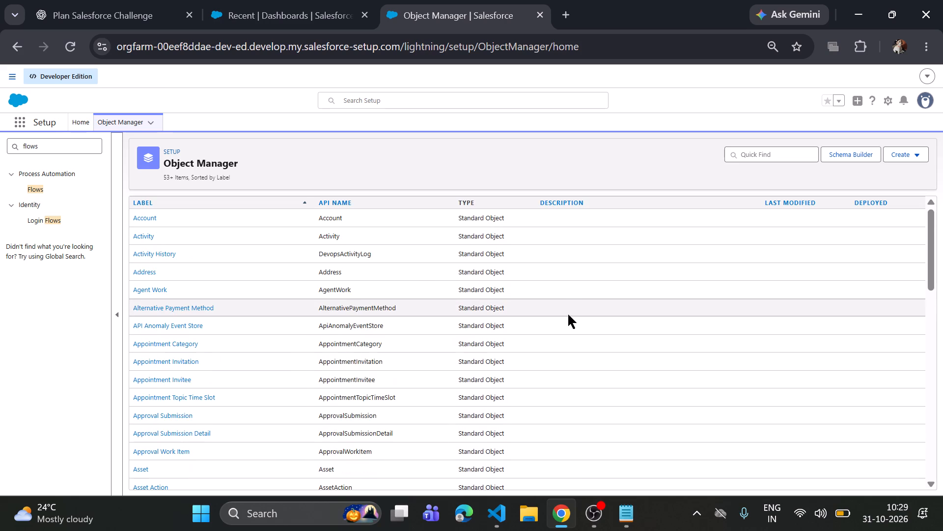
click(757, 156)
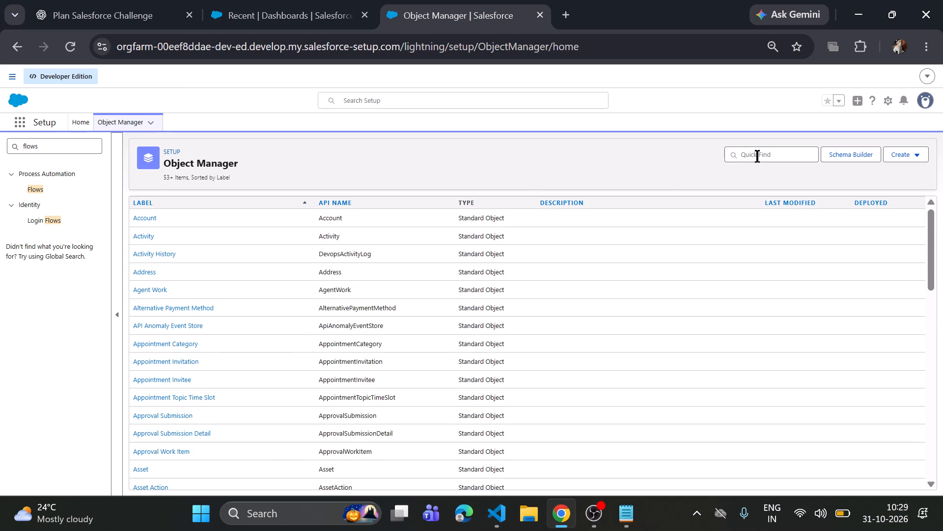
click(793, 184)
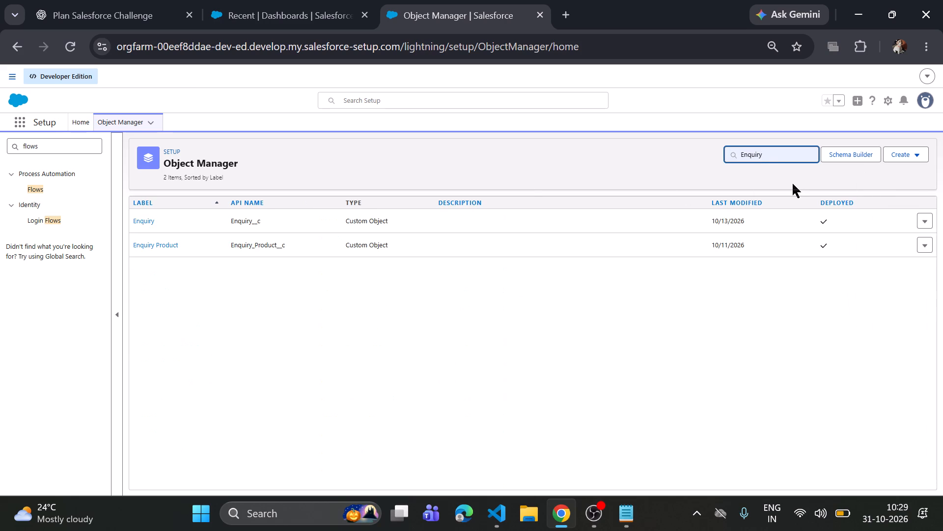
click(143, 221)
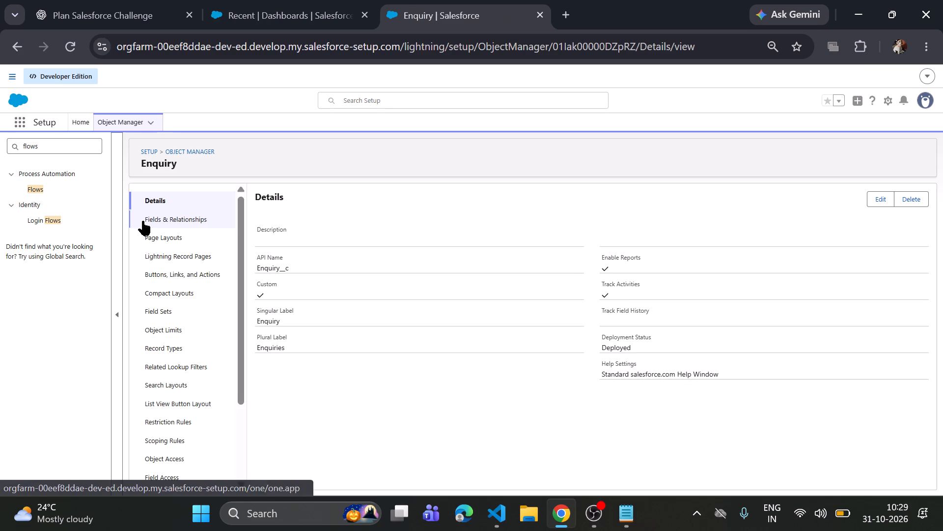
Examine the Enquiry object's fields and relationships and the Total Products Interested field definition, and return to the object's details.
click(175, 221)
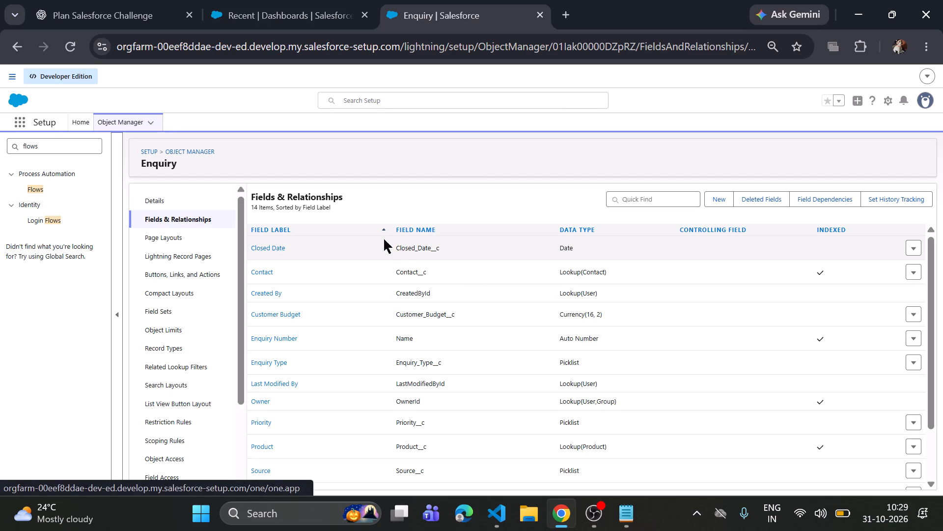
scroll(398, 293, down, 1)
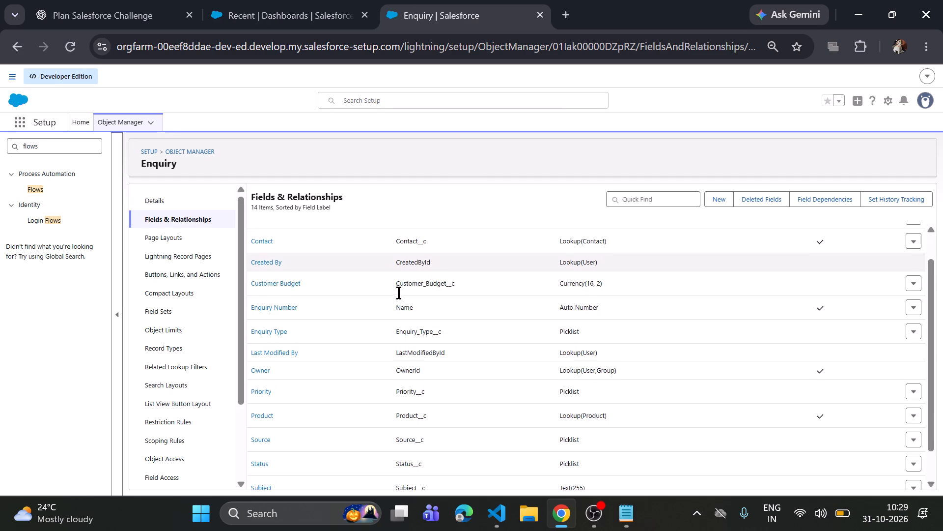
scroll(398, 293, down, 2)
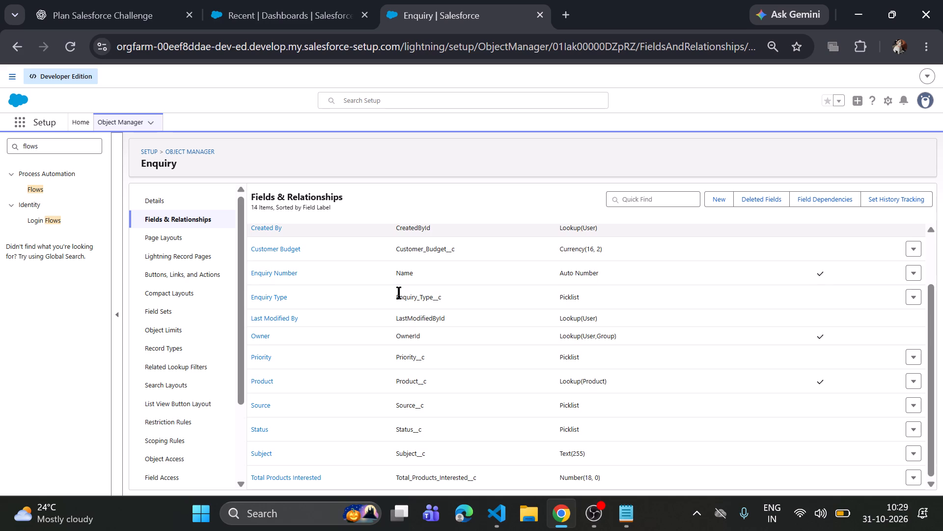
scroll(398, 293, down, 1)
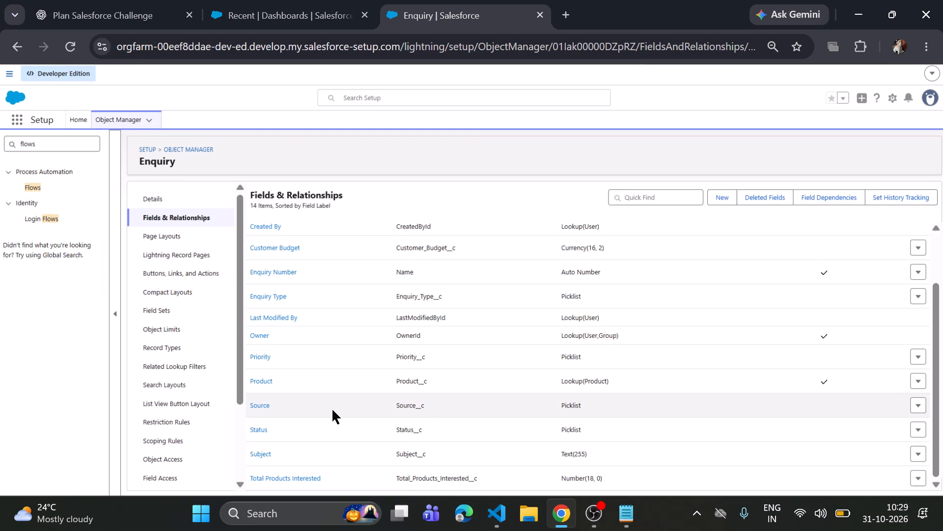
click(270, 478)
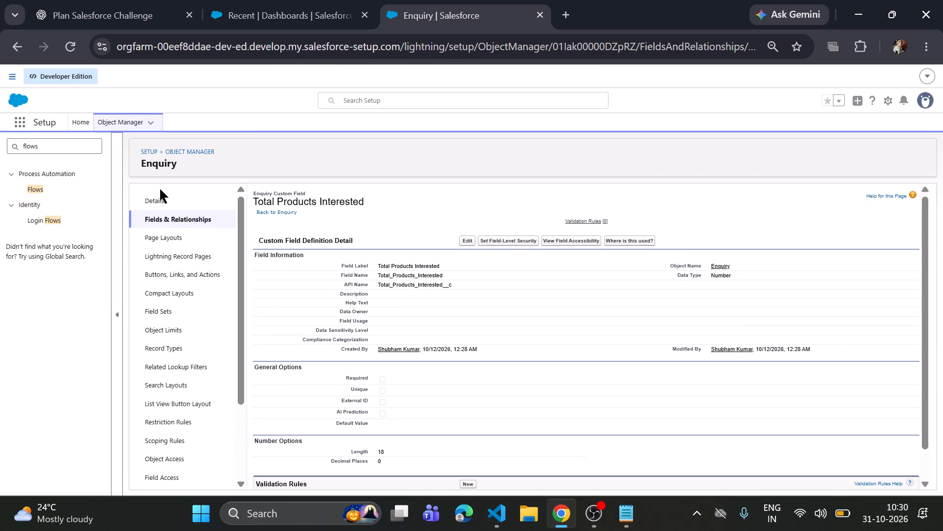
click(155, 202)
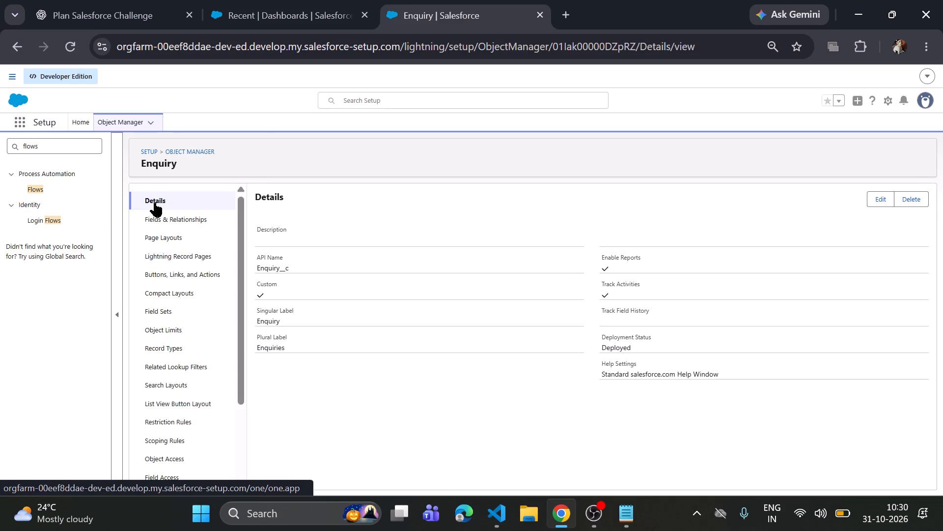
scroll(160, 258, up, 2)
Search Object Manager for "Enquiry Product", examine that object's fields and the Quantity Interested definition, and return to the object's details.
click(194, 149)
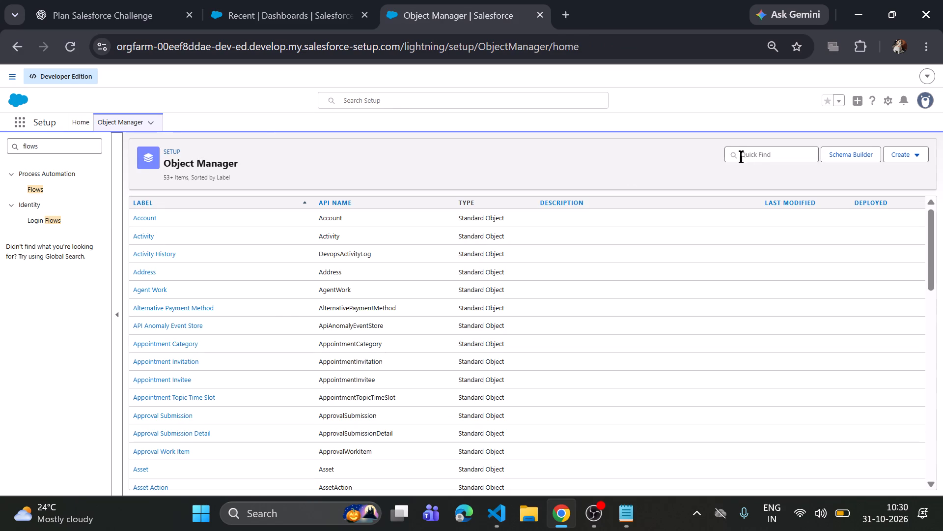
click(759, 154)
click(789, 204)
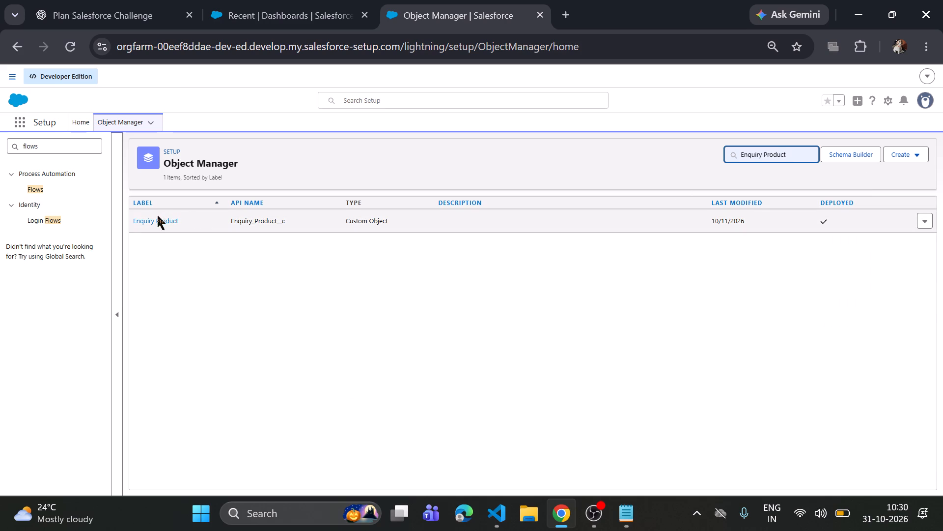
click(157, 217)
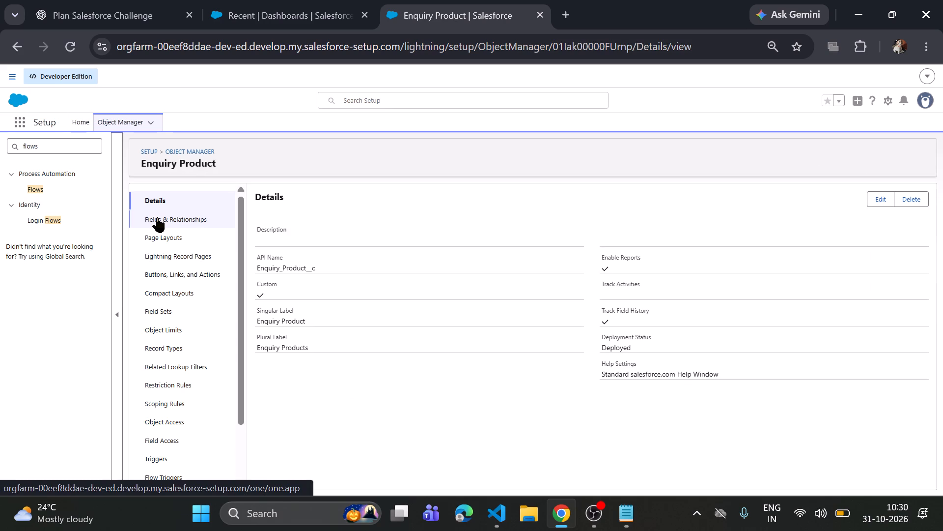
click(167, 221)
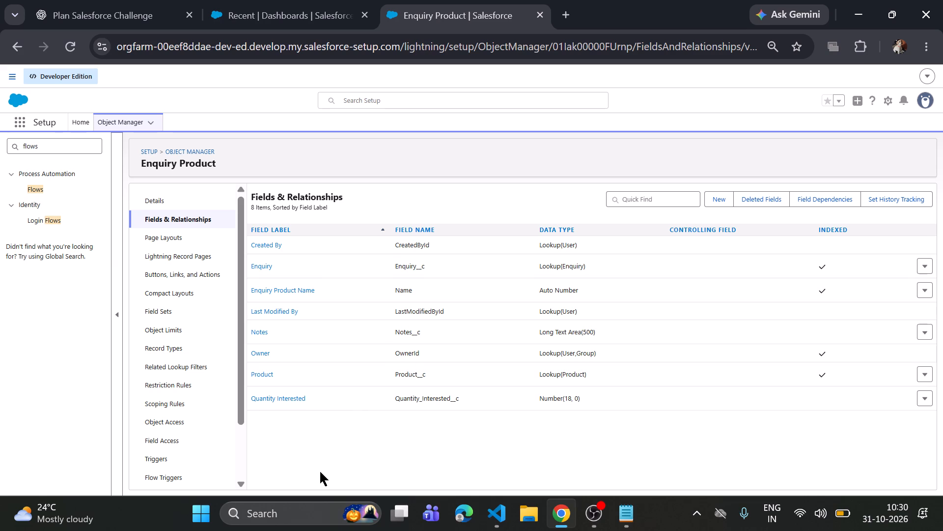
click(268, 396)
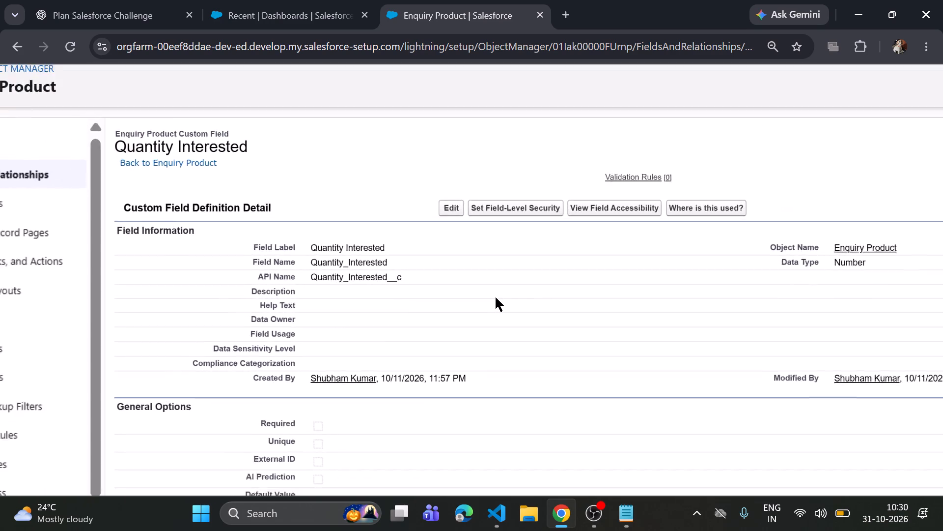
click(166, 197)
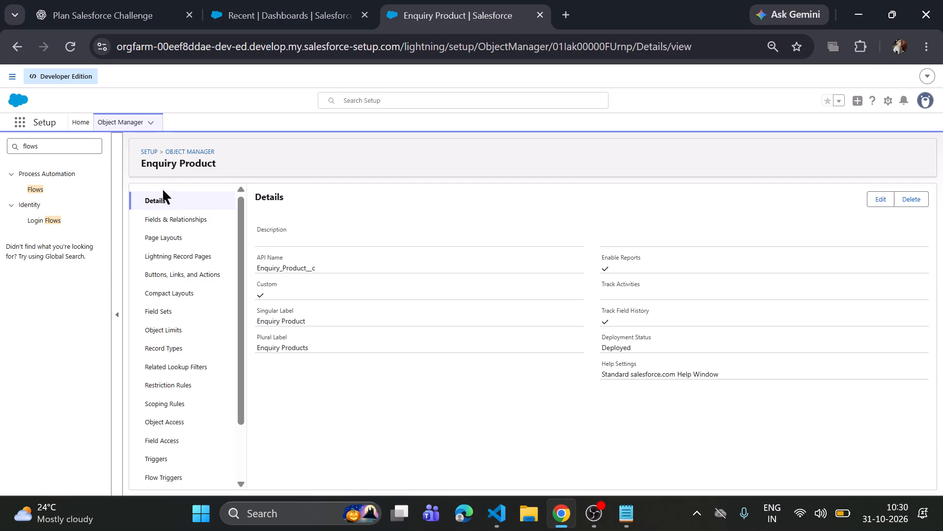
Return from Object Manager to the Flows list in Setup, look through it and open the Convert Enquiry to Support Case flow.
click(188, 151)
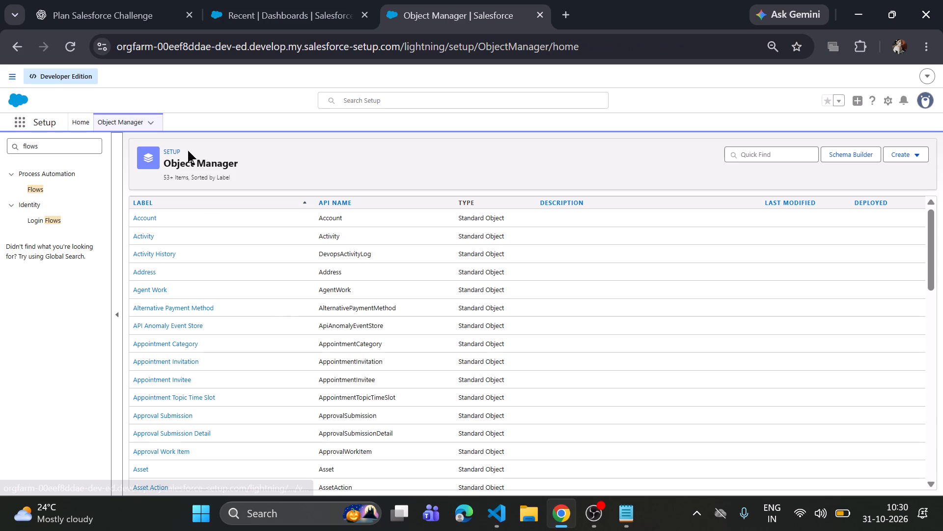
click(39, 144)
click(35, 189)
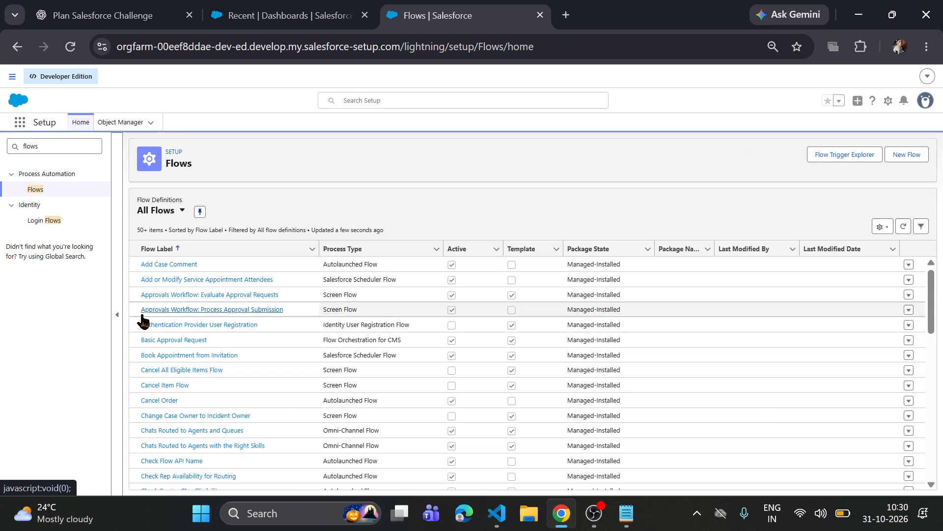
scroll(147, 327, down, 1)
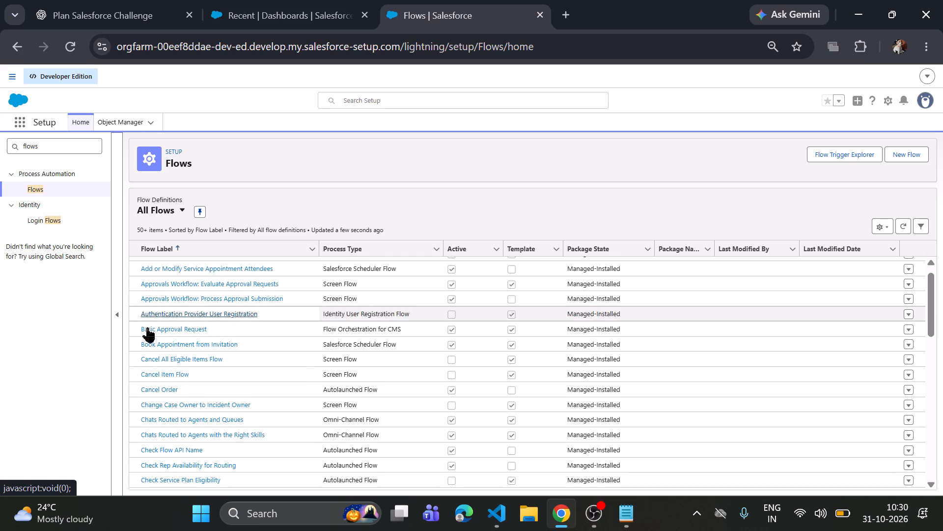
scroll(147, 327, down, 1)
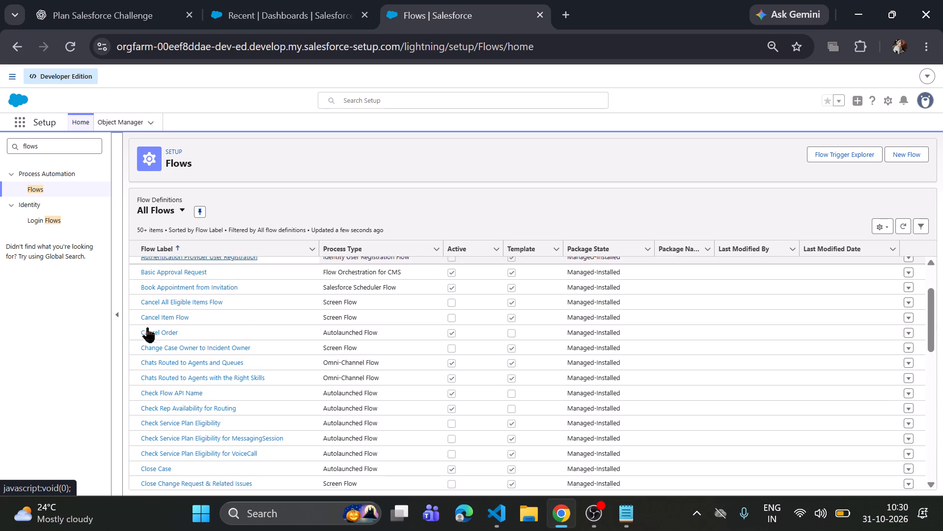
scroll(147, 327, down, 1)
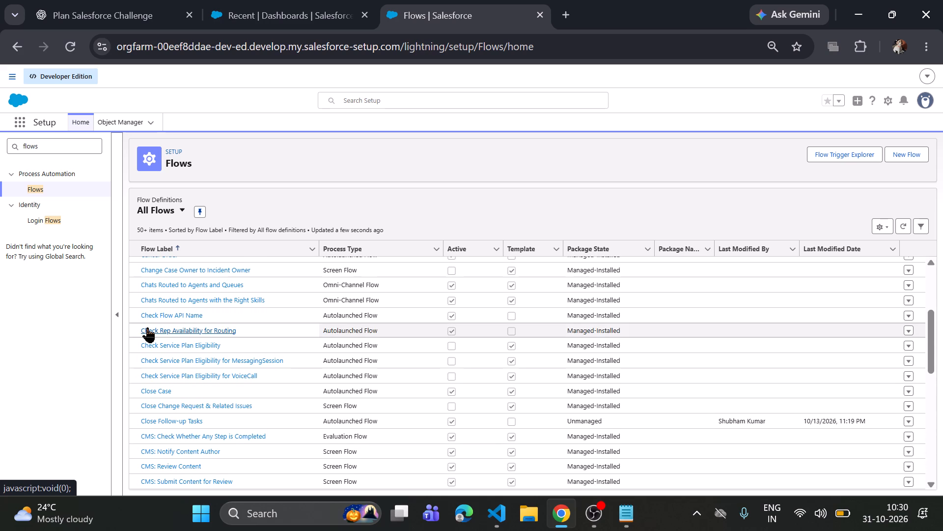
scroll(147, 327, down, 1)
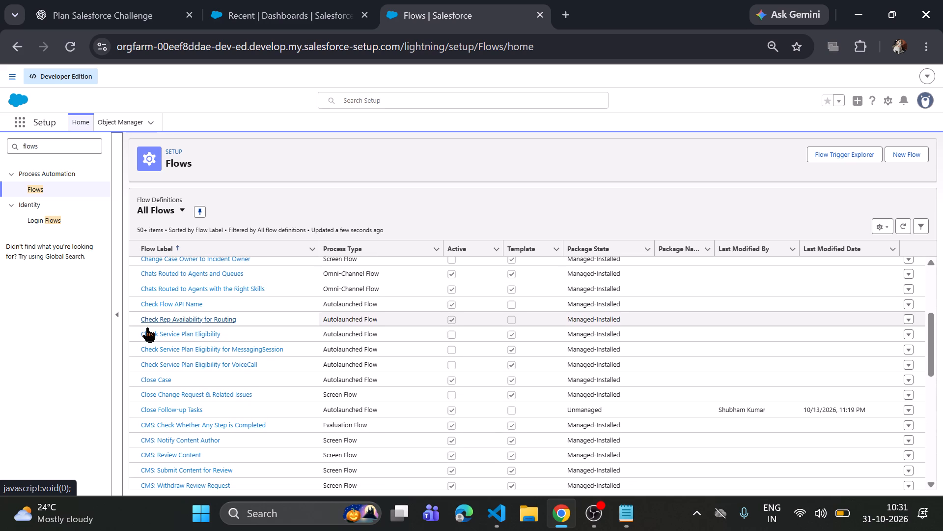
scroll(147, 327, down, 1)
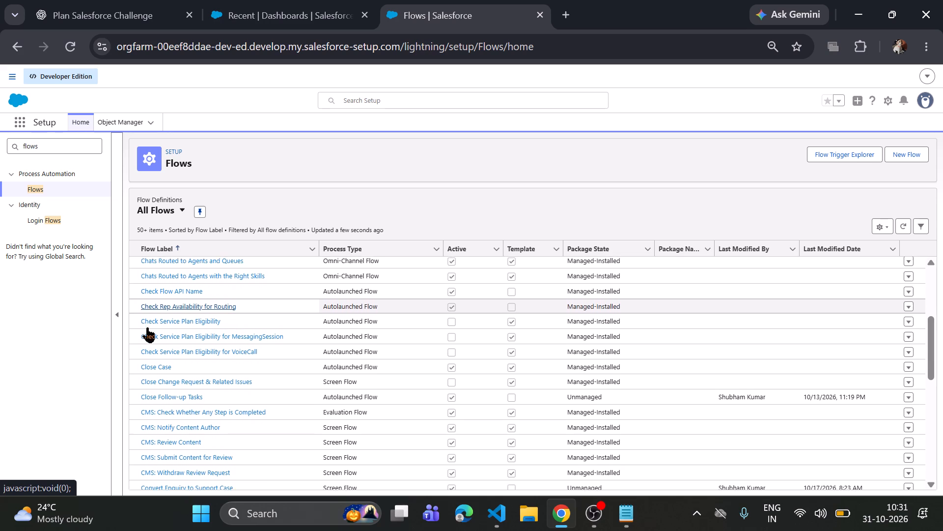
scroll(147, 327, down, 1)
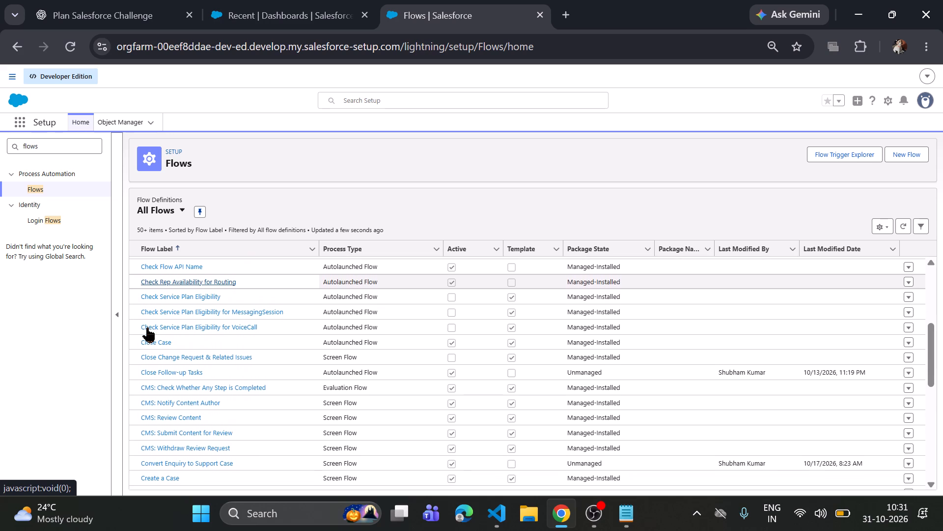
scroll(147, 327, down, 2)
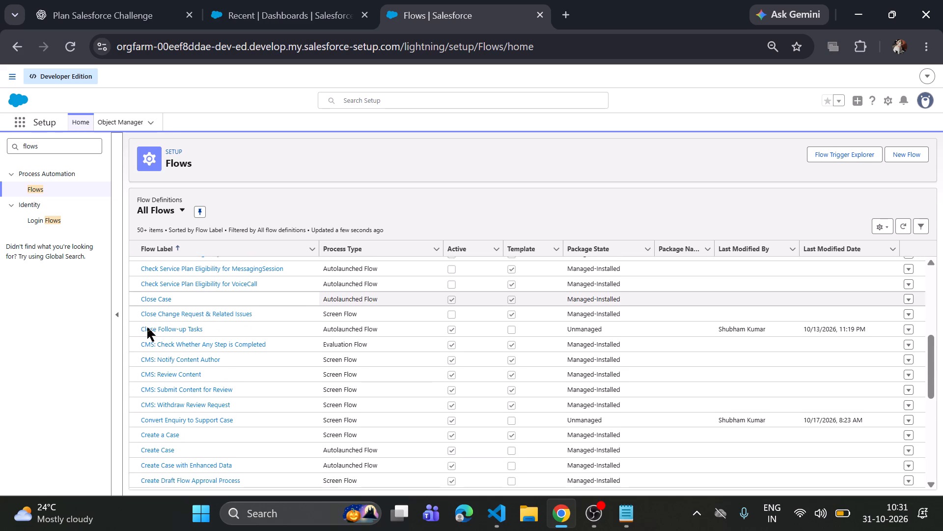
scroll(147, 327, down, 1)
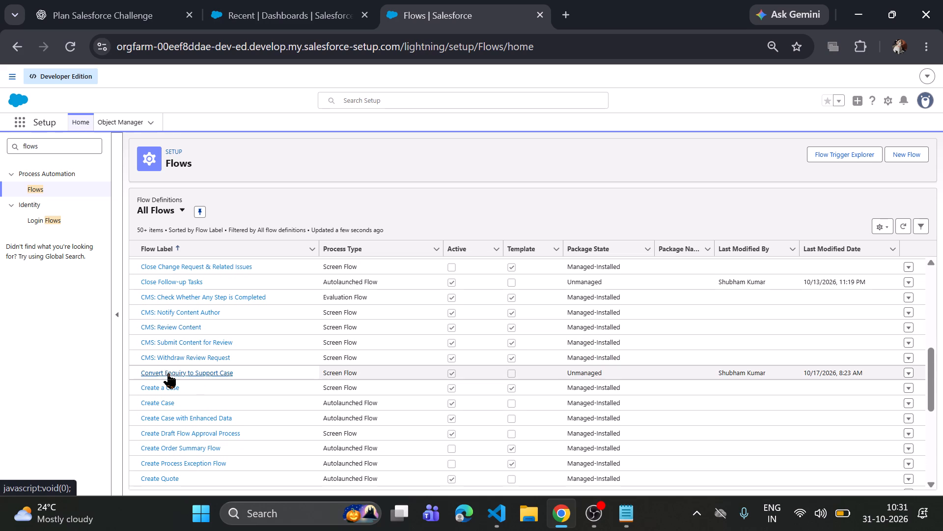
click(169, 374)
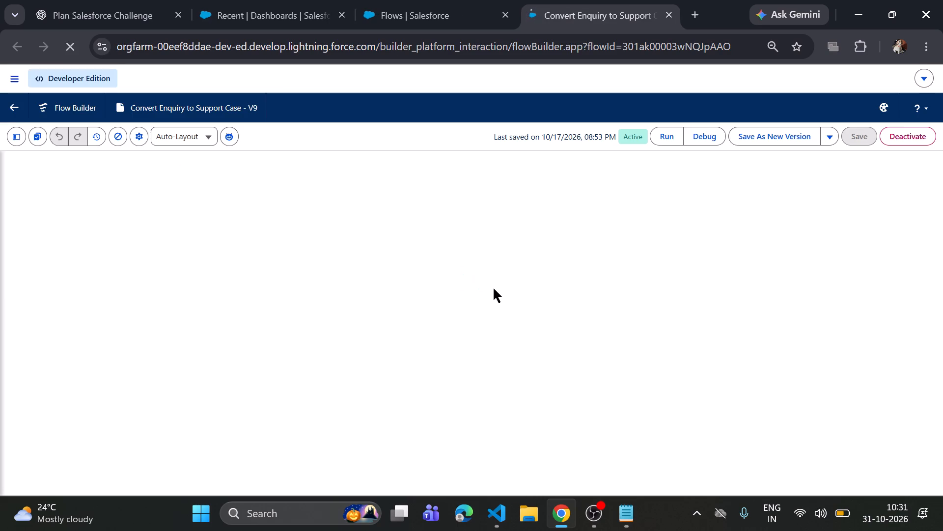
Examine the flow from start to end, including the Create Support Case element's field values, and return to its start.
drag(657, 277, 655, 276)
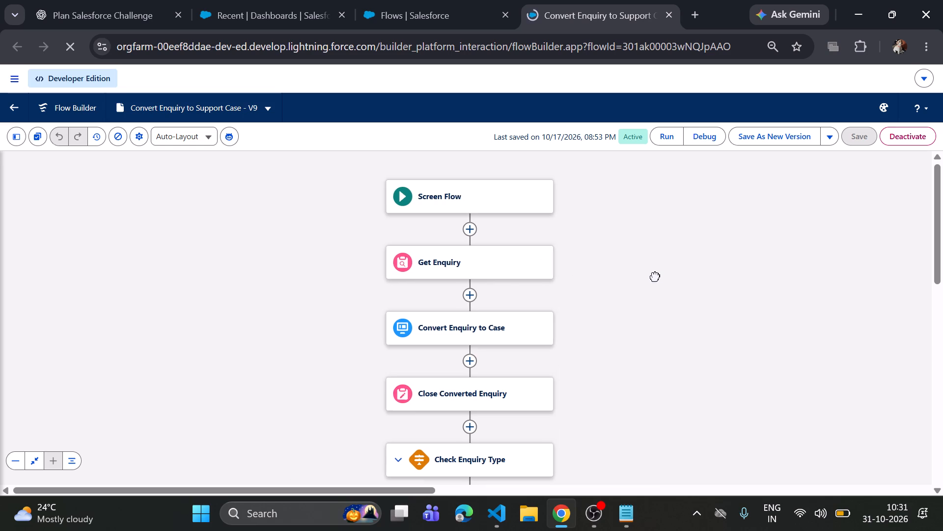
drag(655, 276, 637, 55)
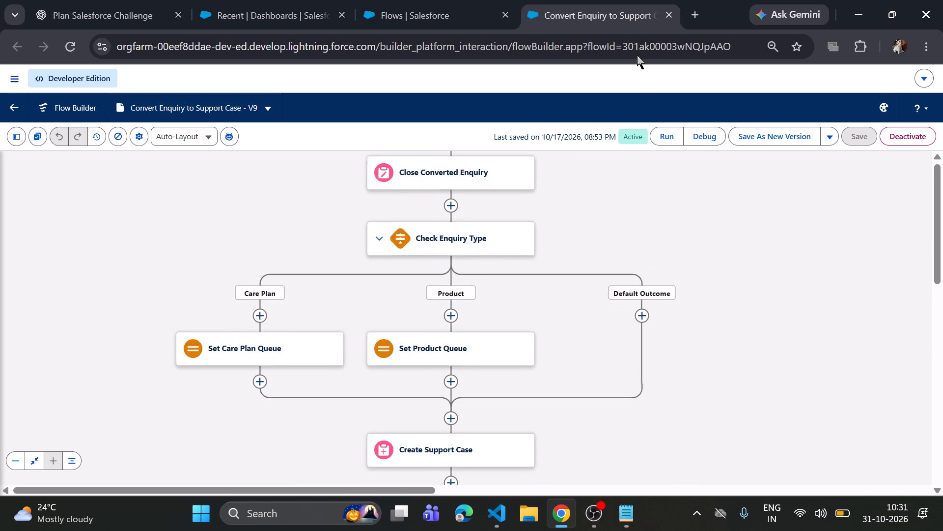
drag(637, 55, 636, 0)
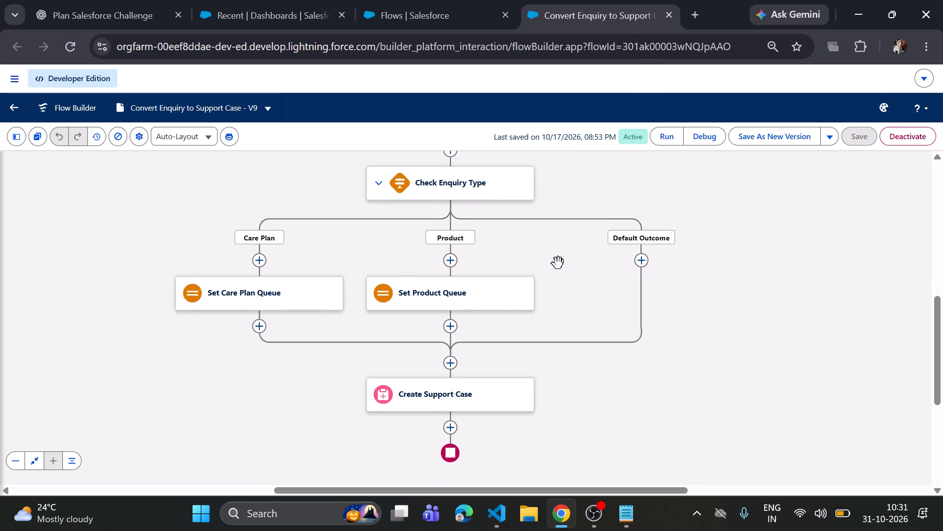
click(423, 391)
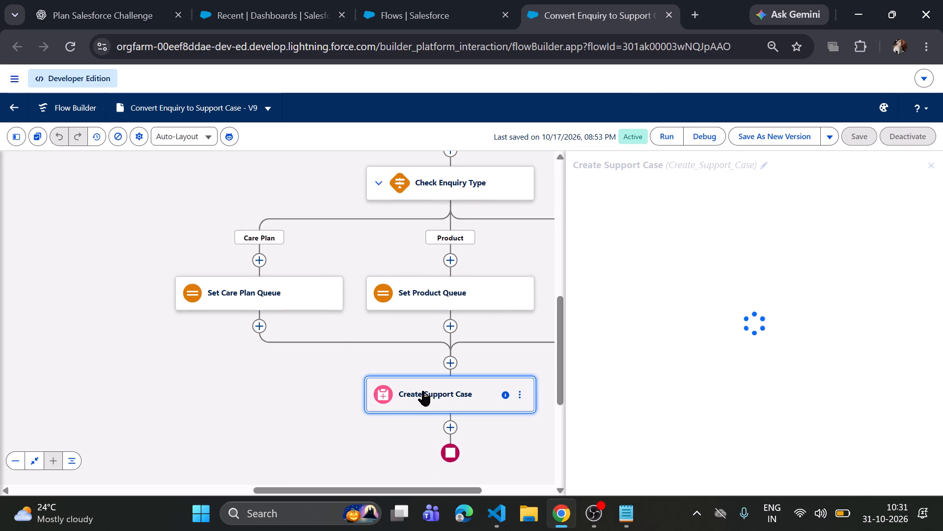
scroll(695, 337, down, 1)
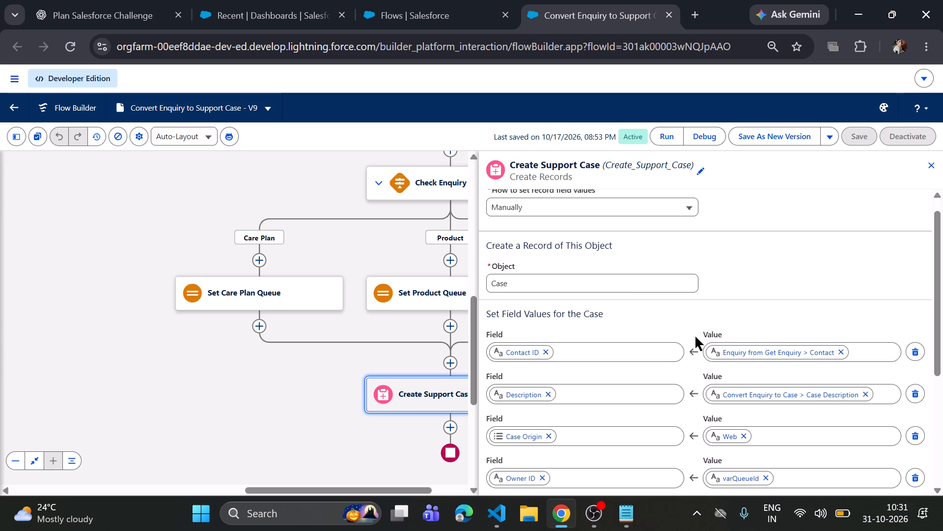
scroll(695, 337, down, 3)
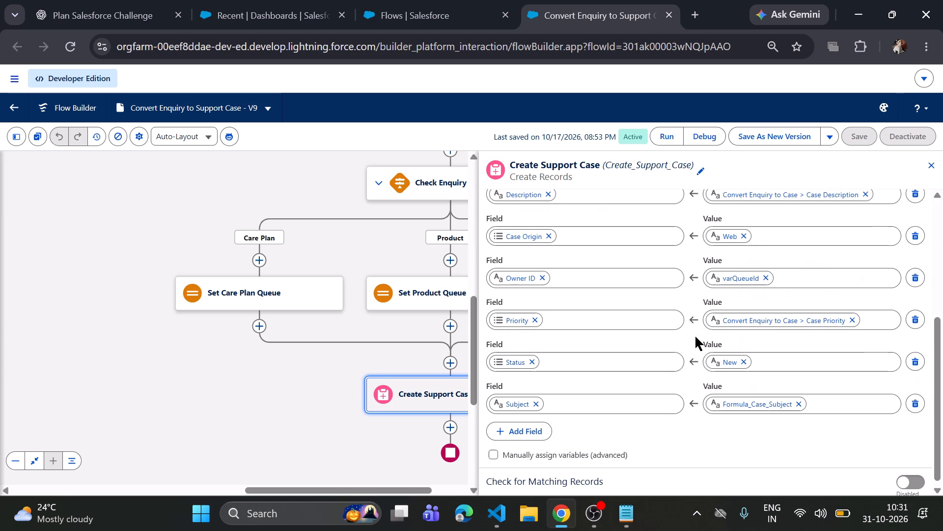
scroll(695, 337, down, 4)
scroll(695, 337, up, 3)
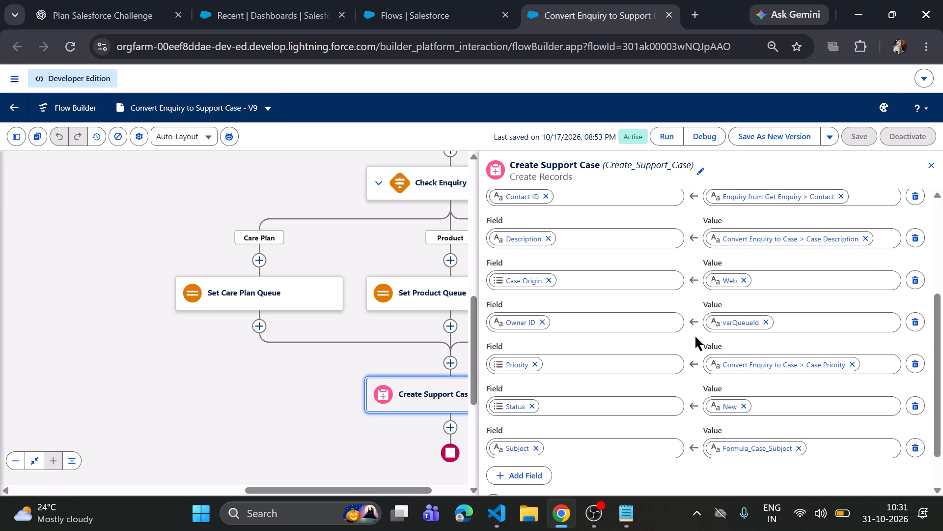
scroll(695, 337, up, 6)
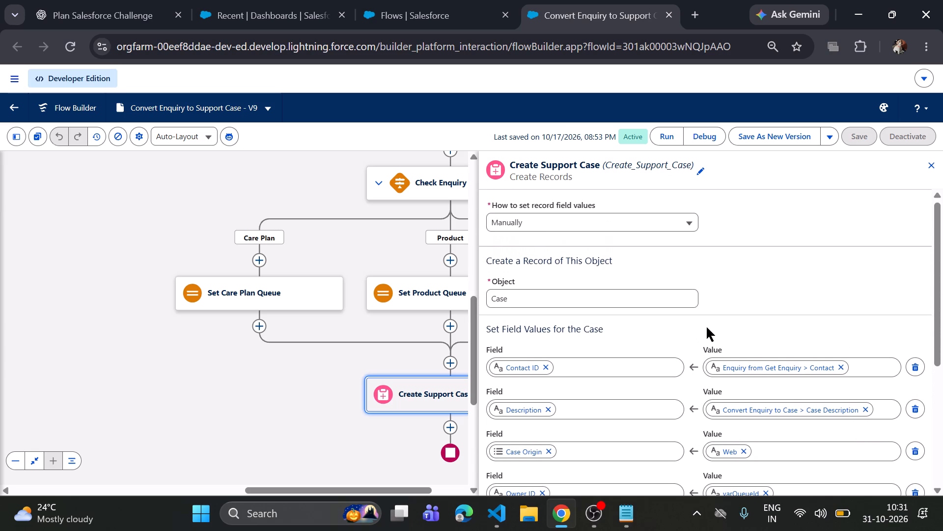
click(931, 166)
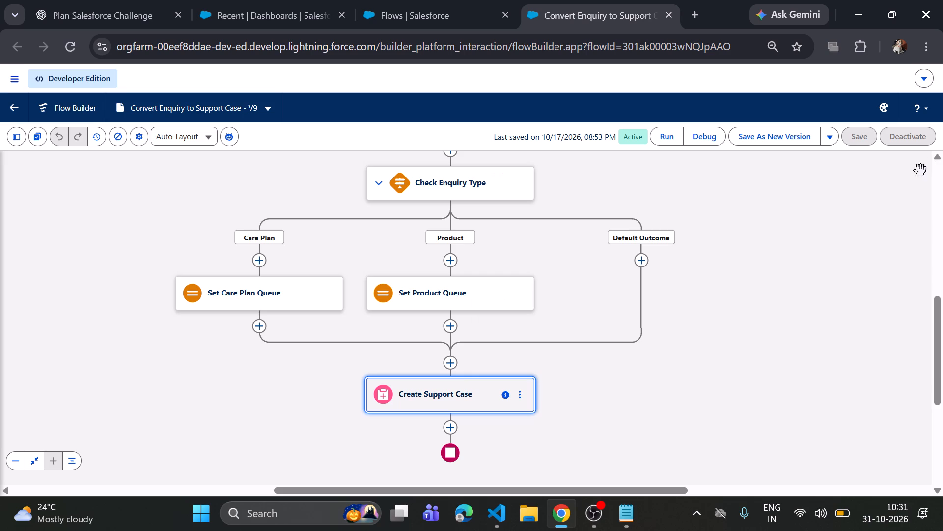
click(689, 311)
drag(689, 311, 692, 380)
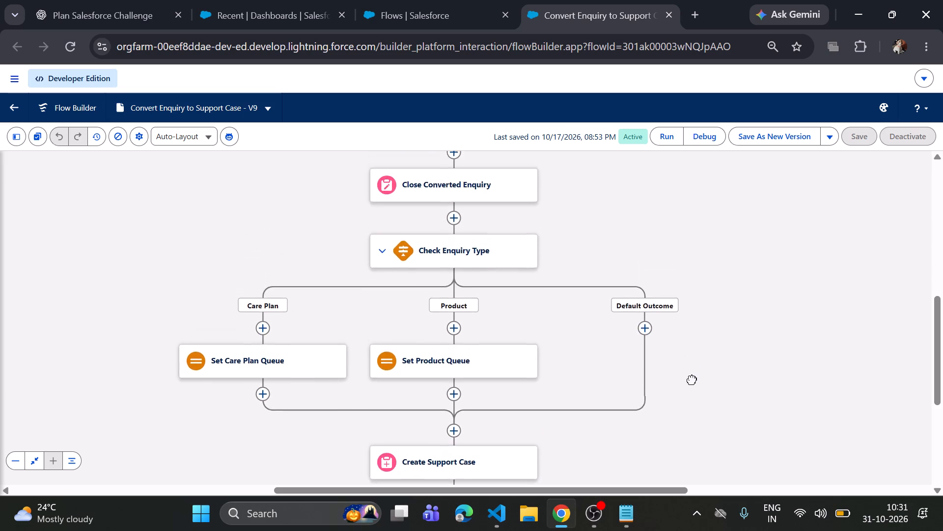
drag(692, 380, 695, 530)
drag(661, 407, 660, 489)
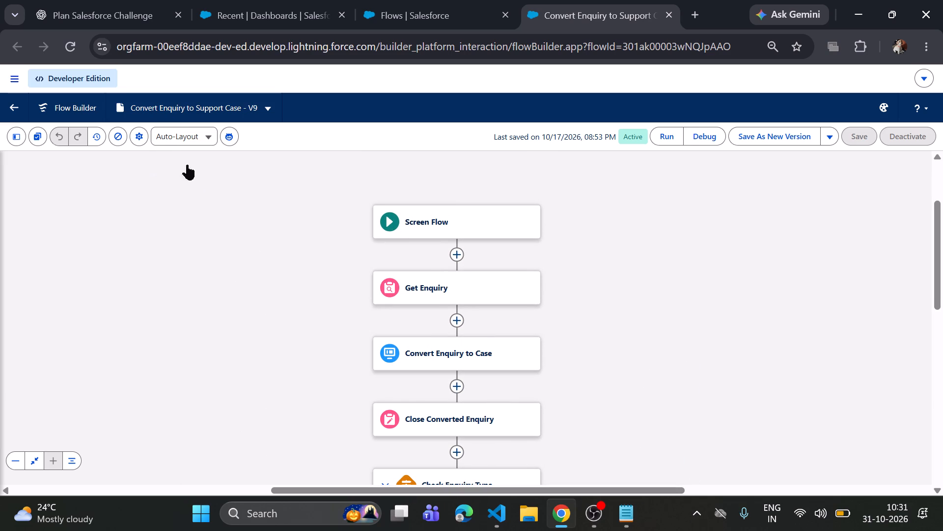
Go back to the Setup page, search the App Launcher for "enq", open Enquiries and open record ENQ-0015.
click(425, 11)
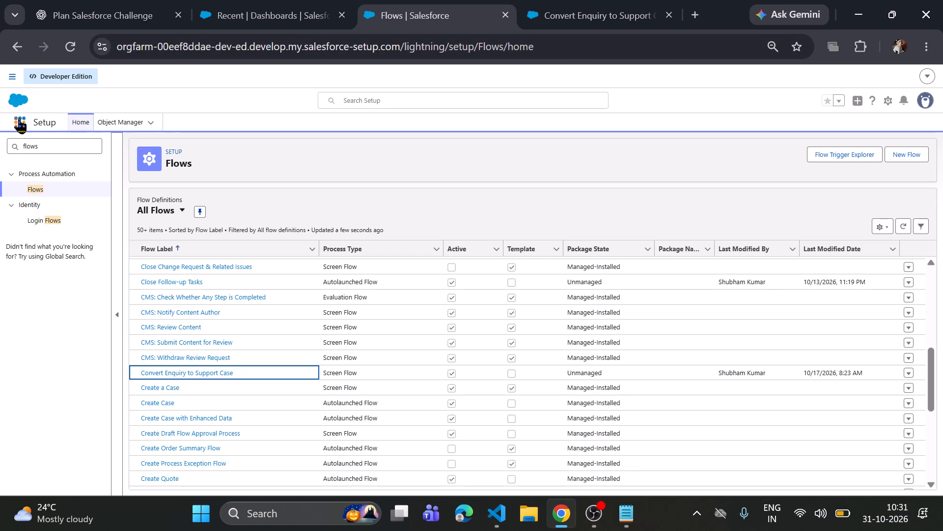
click(20, 121)
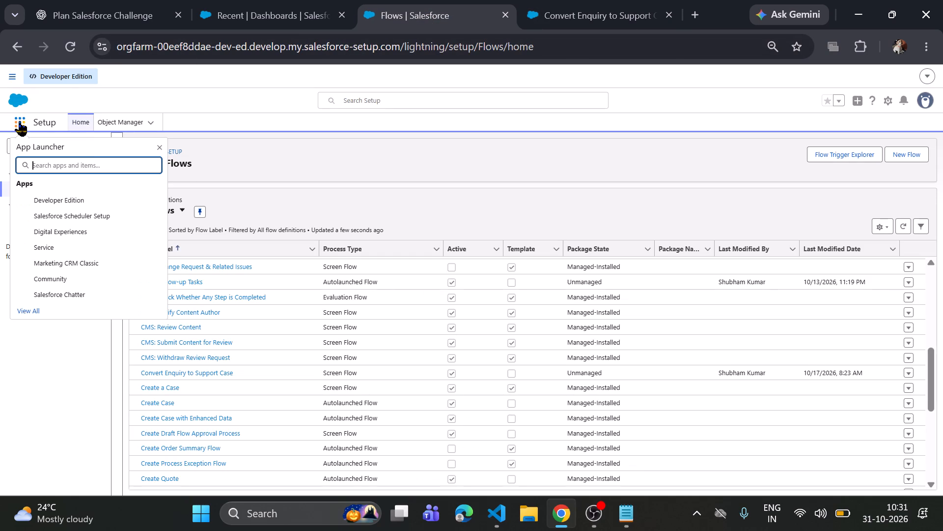
text(enq)
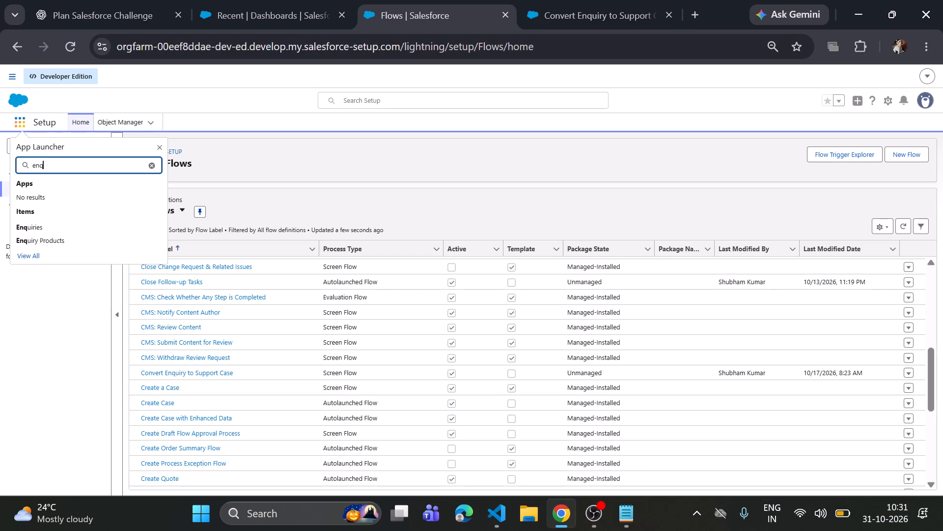
click(35, 227)
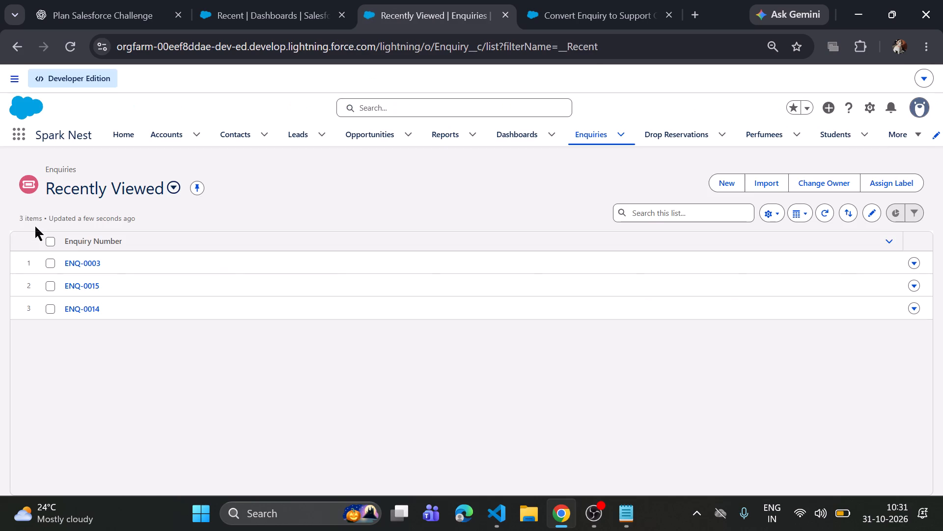
click(86, 284)
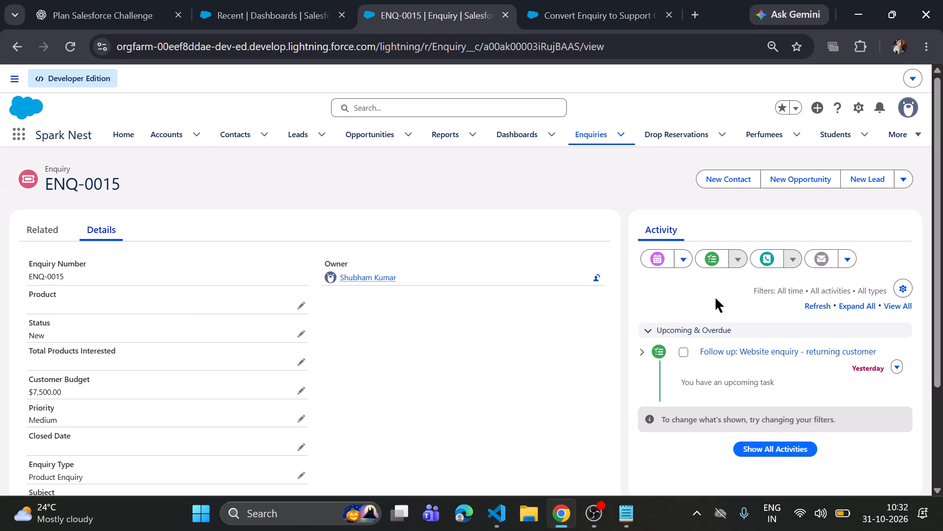
Convert enquiry ENQ-0015 to a support case with Medium priority and the description "this is demo for conert to support case".
click(906, 179)
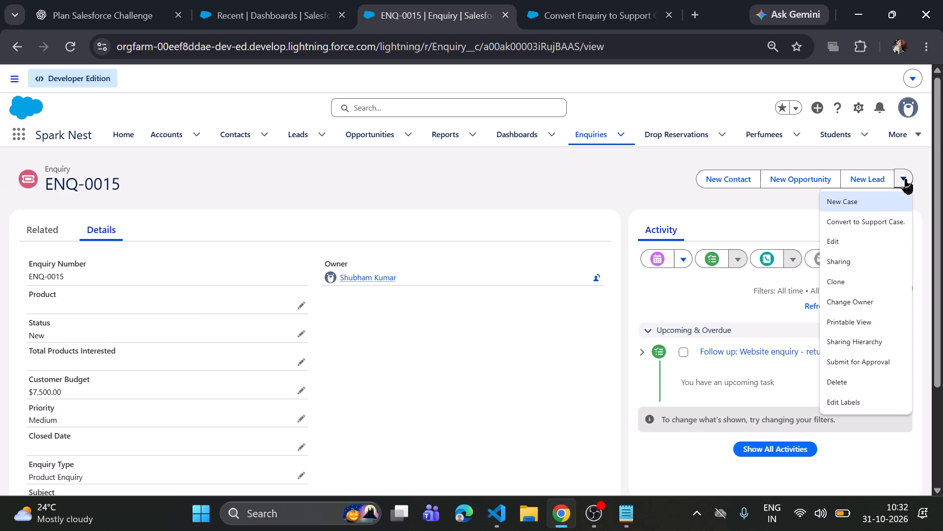
click(856, 219)
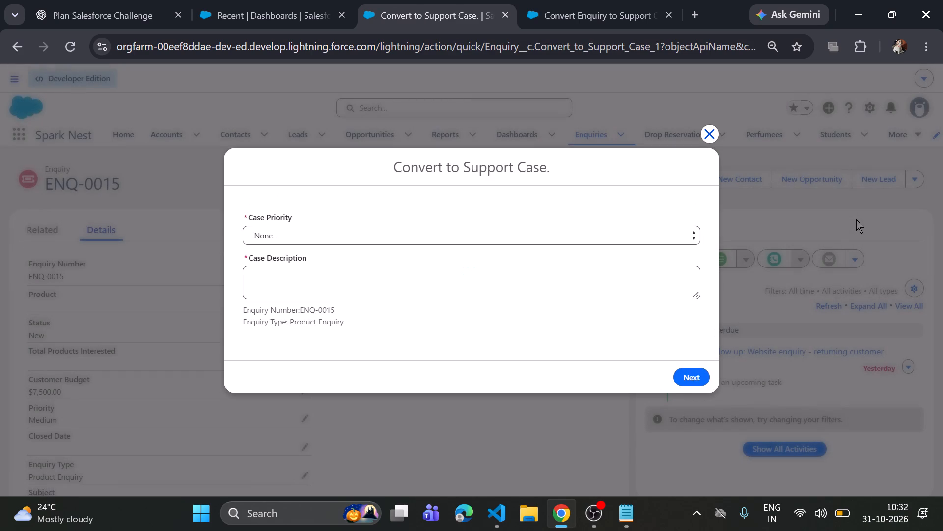
click(509, 237)
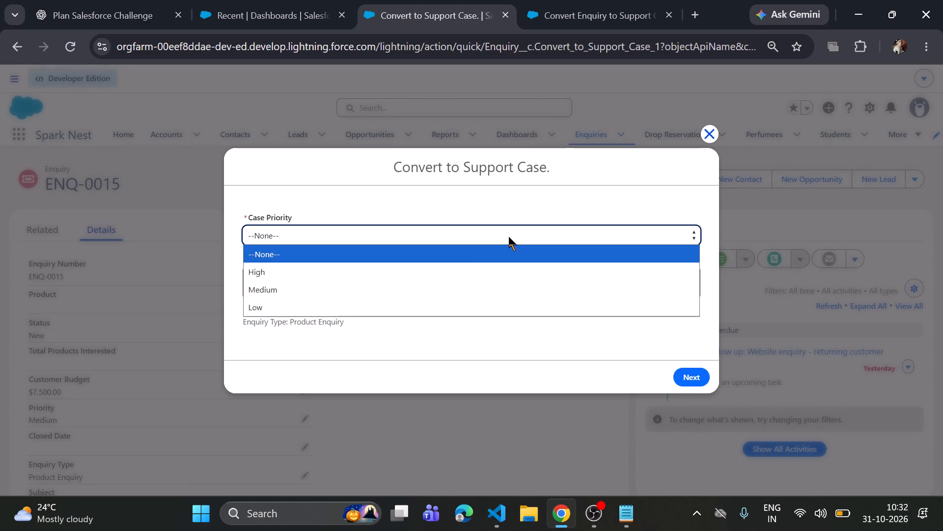
click(268, 290)
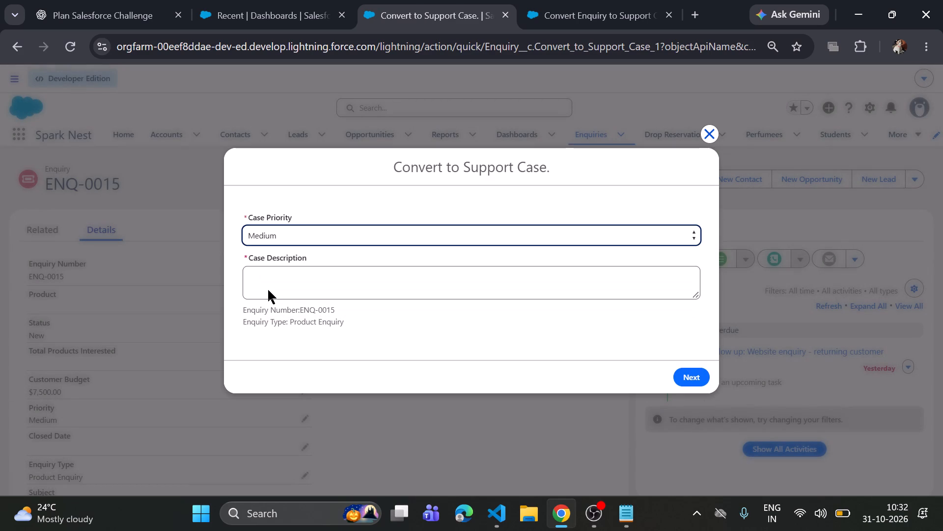
click(290, 292)
text(this is demo for conert to support c)
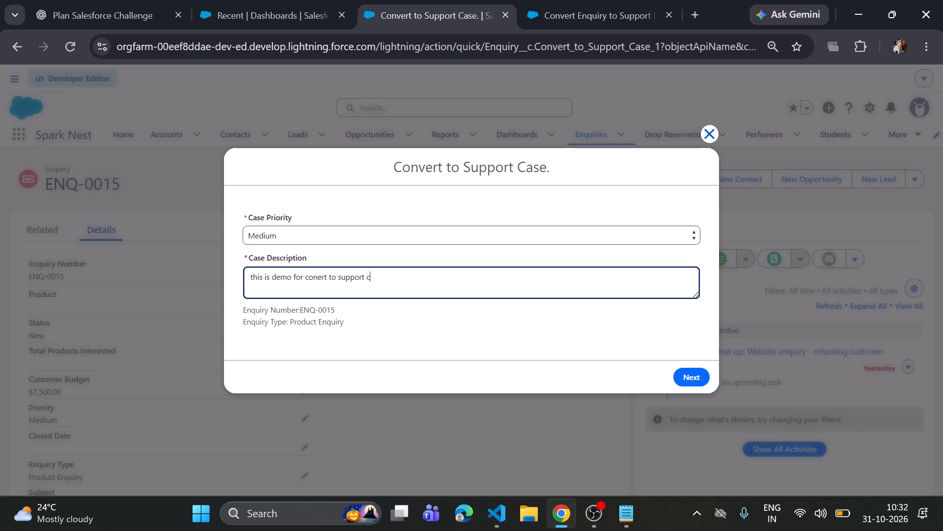
text(ase)
click(690, 372)
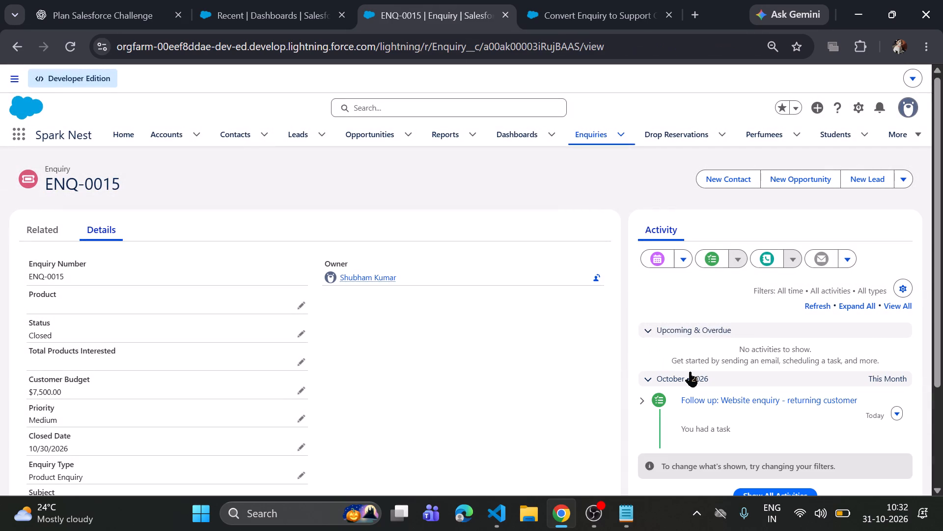
Review the details of enquiry ENQ-0015 and compare them with the elements of the Convert Enquiry to Support Case flow.
scroll(711, 367, down, 1)
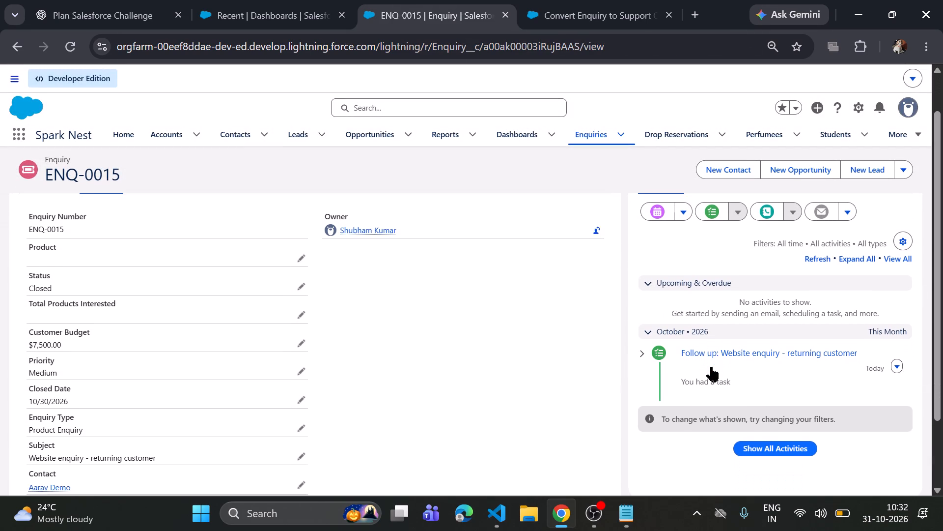
scroll(711, 367, down, 1)
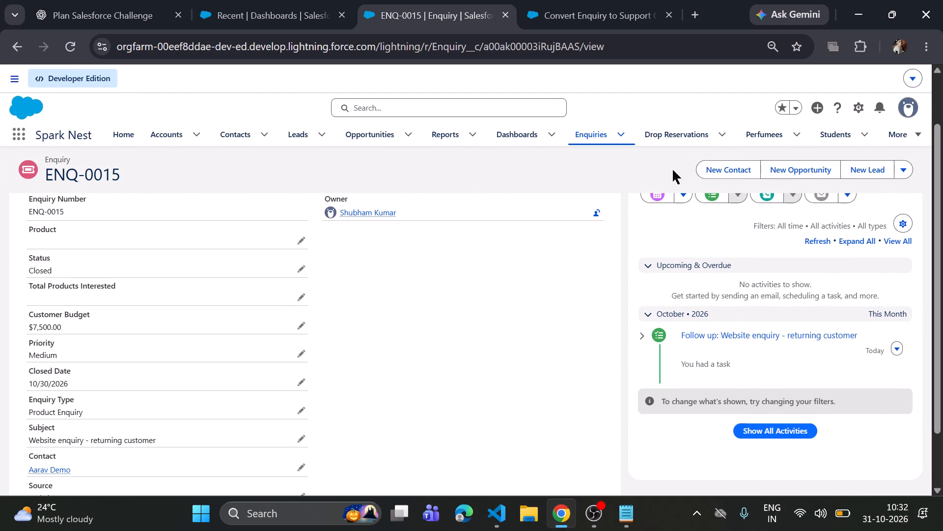
click(564, 2)
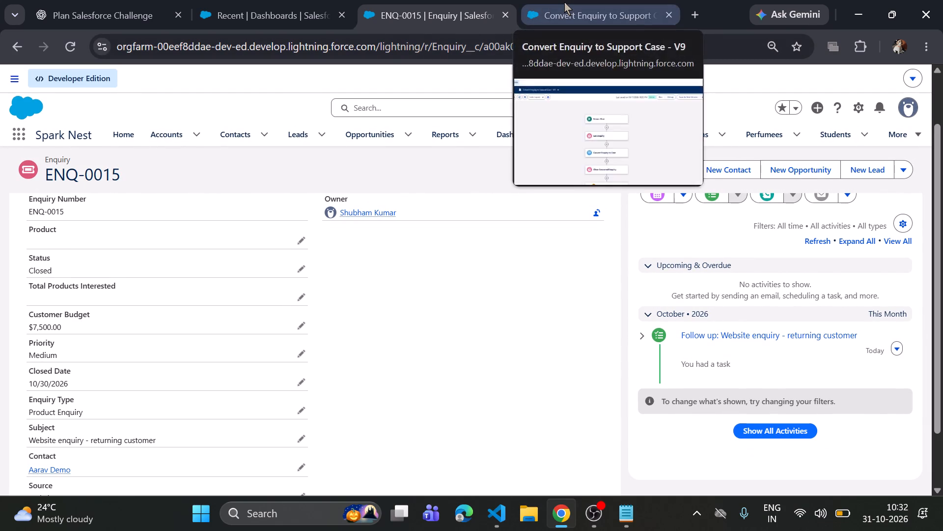
drag(589, 287, 589, 284)
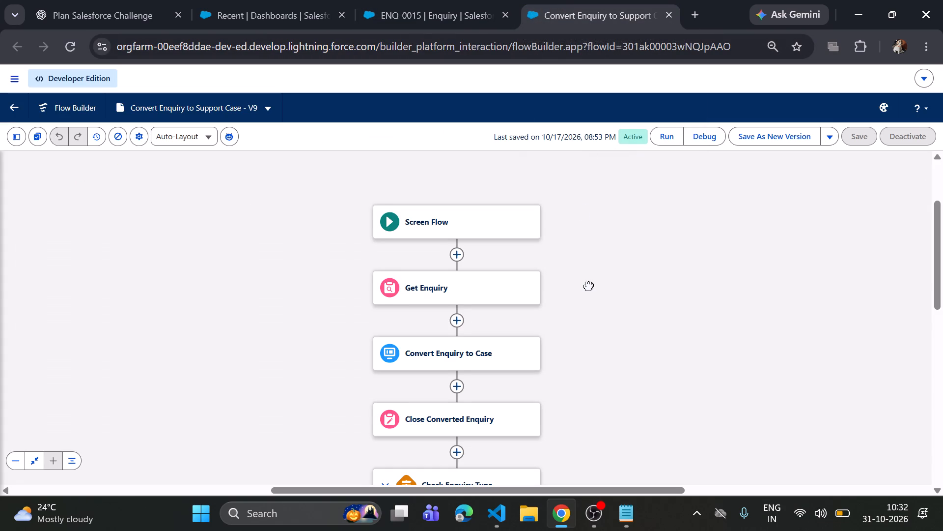
drag(589, 284, 573, 177)
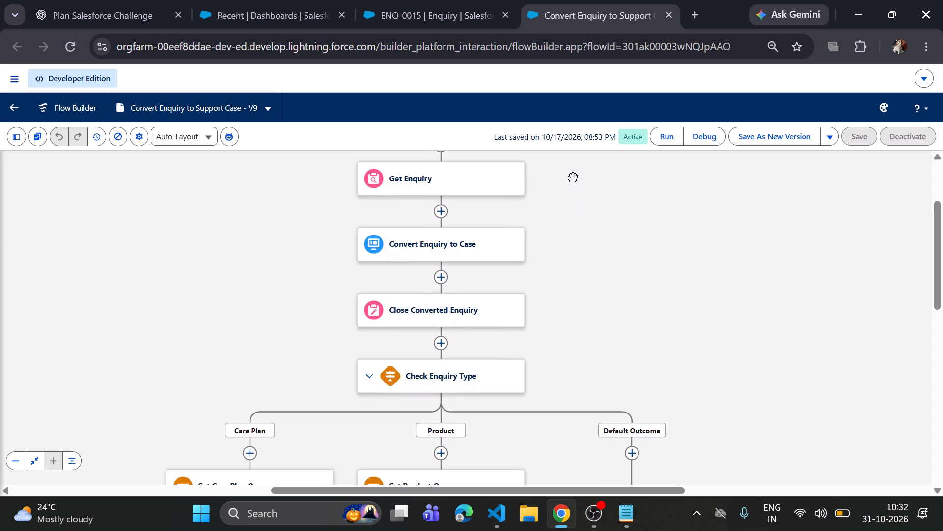
drag(573, 177, 588, 275)
click(362, 0)
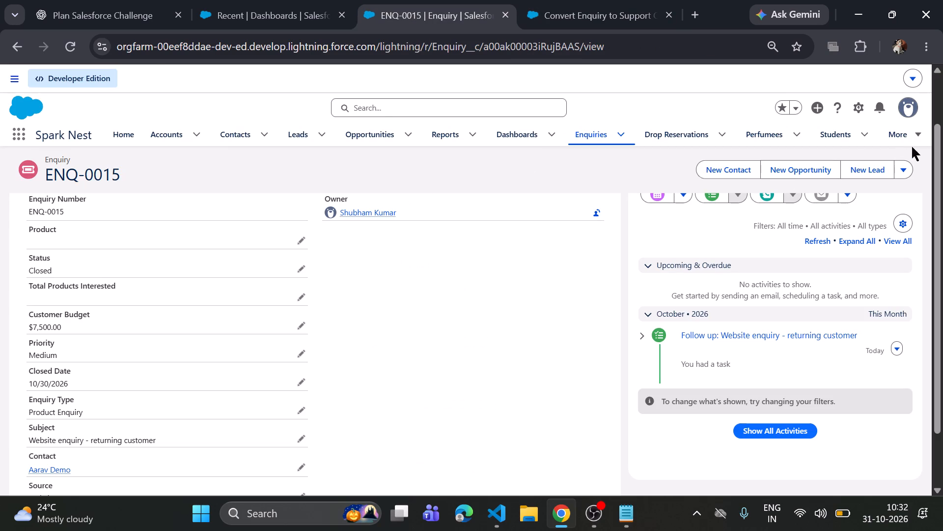
Search the App Launcher for "case" and open the Cases list.
click(918, 135)
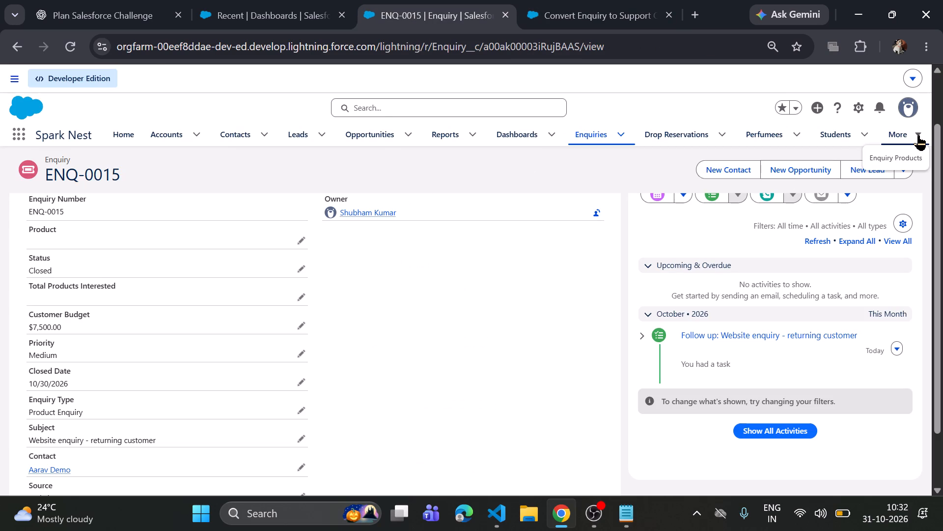
click(14, 139)
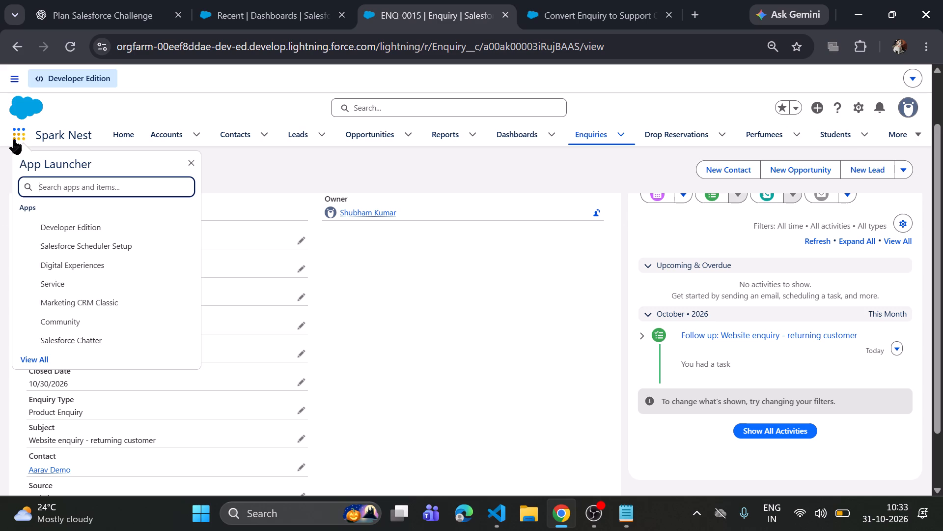
text(case)
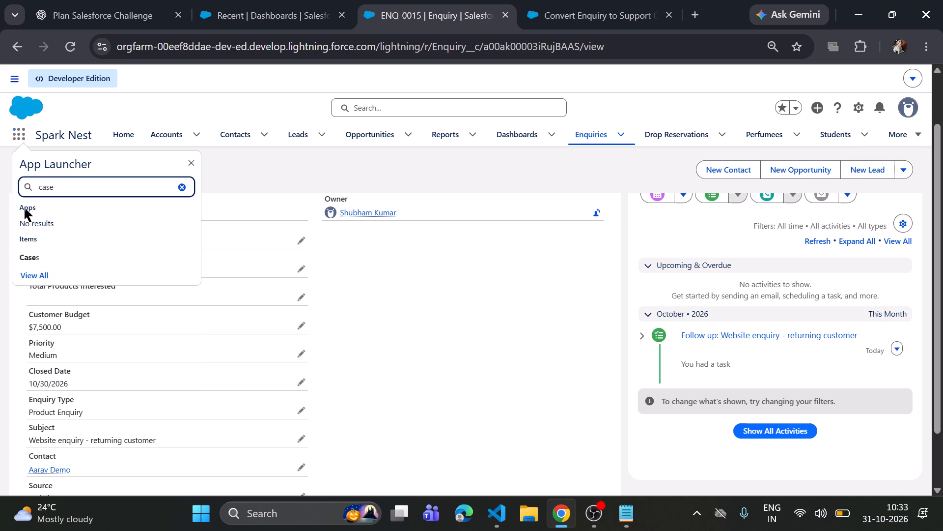
click(29, 260)
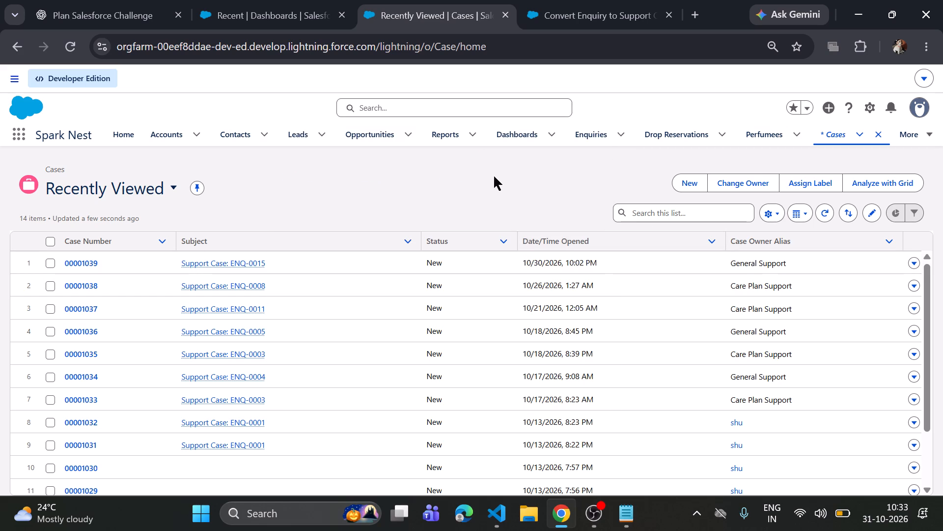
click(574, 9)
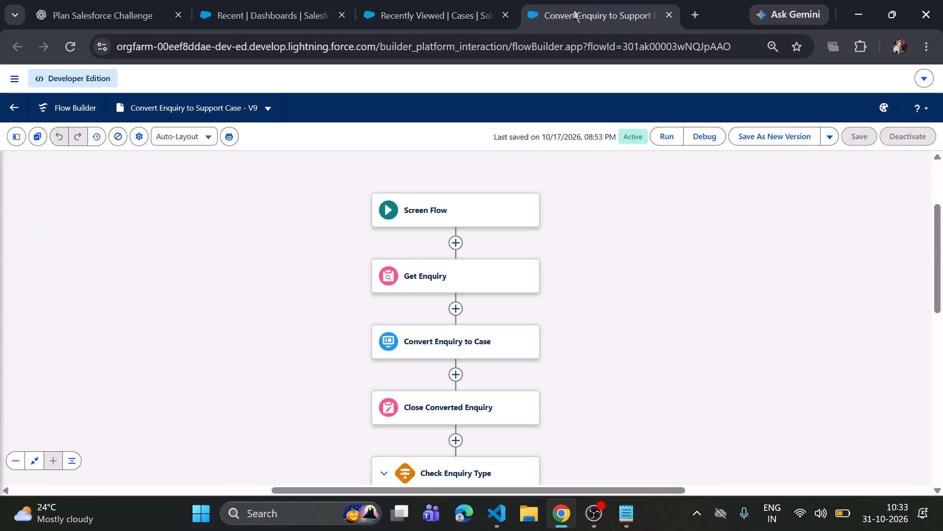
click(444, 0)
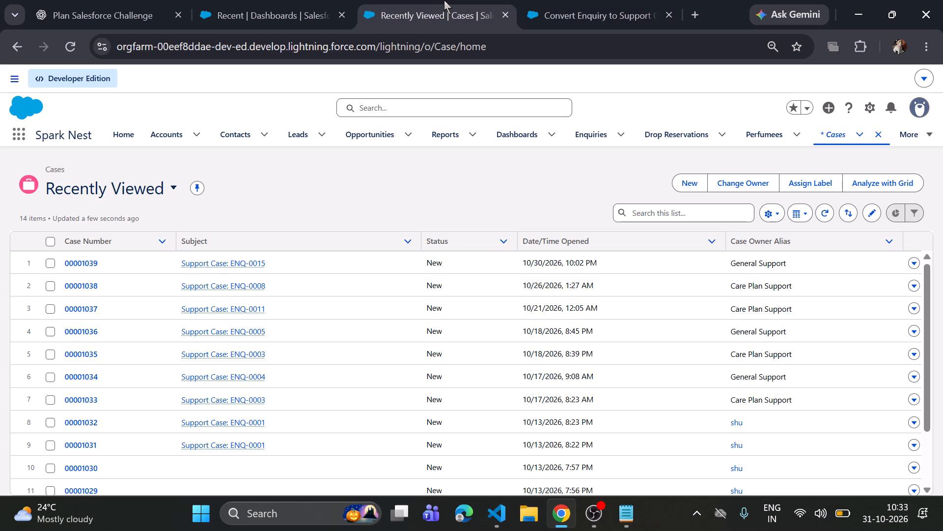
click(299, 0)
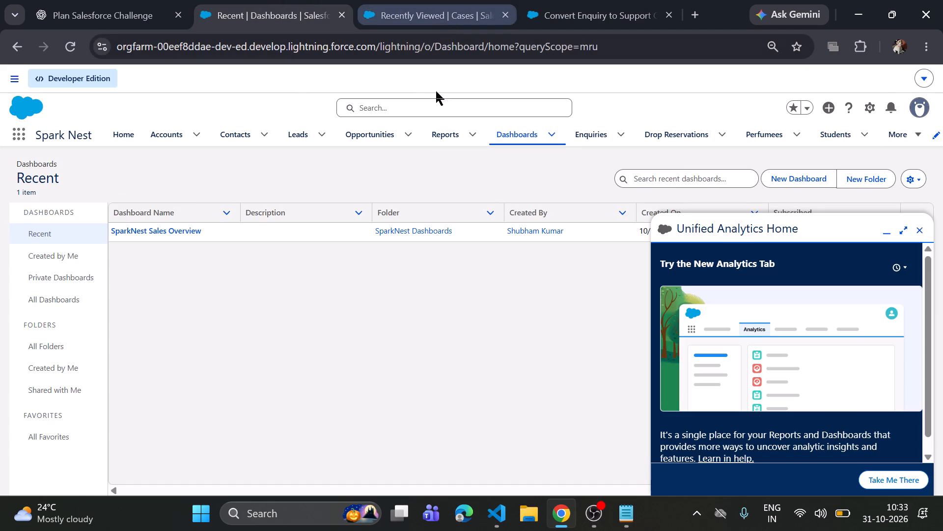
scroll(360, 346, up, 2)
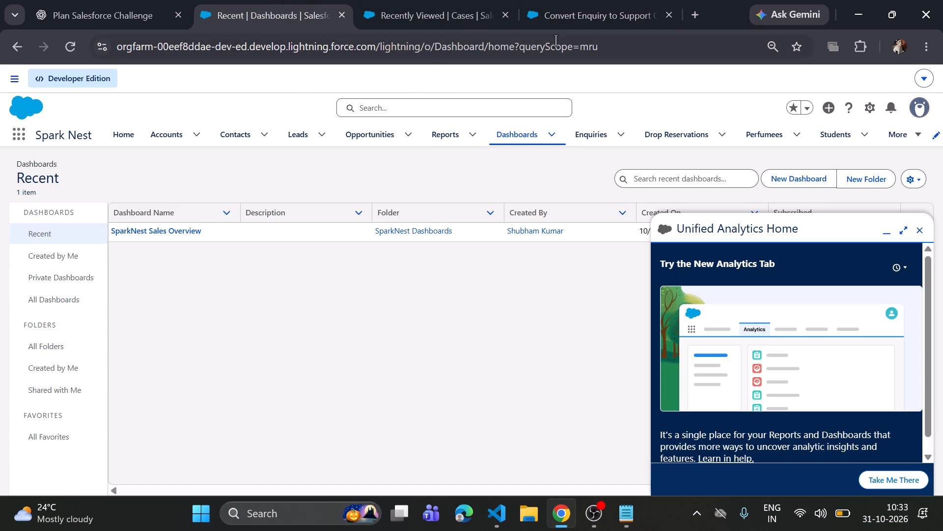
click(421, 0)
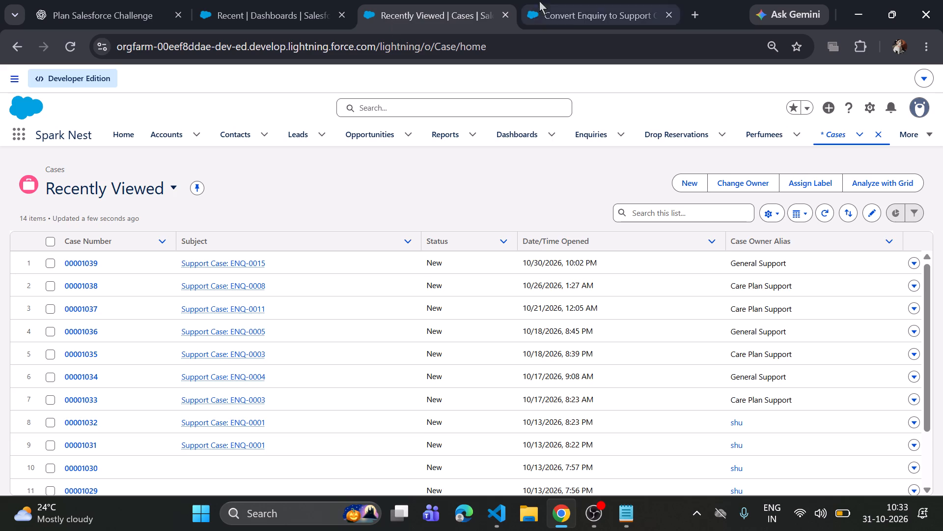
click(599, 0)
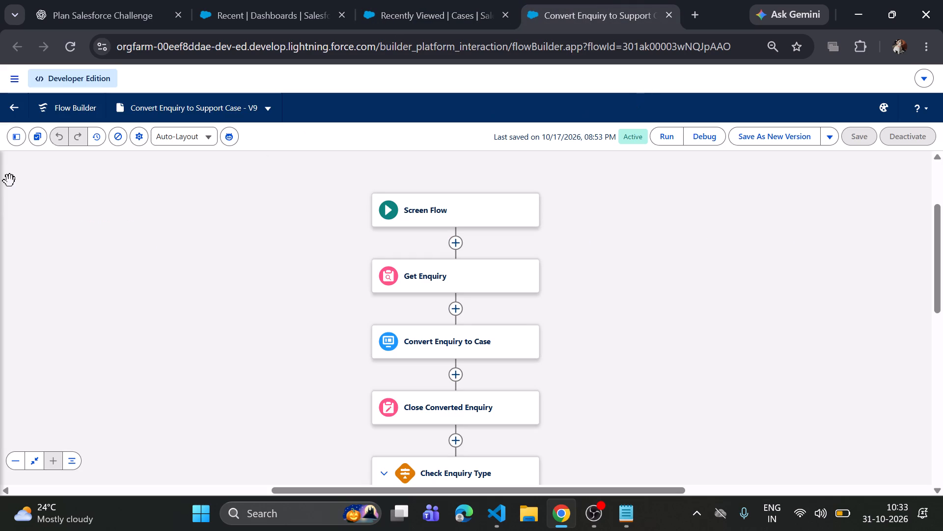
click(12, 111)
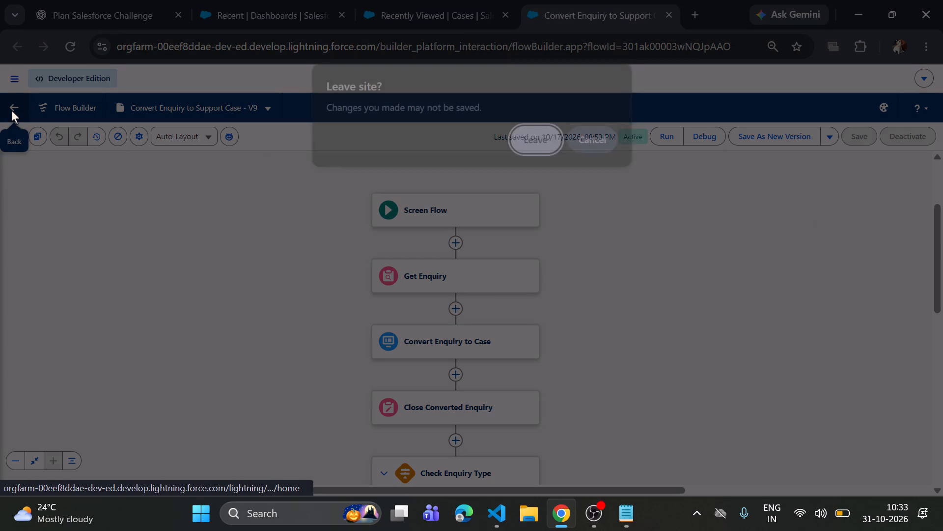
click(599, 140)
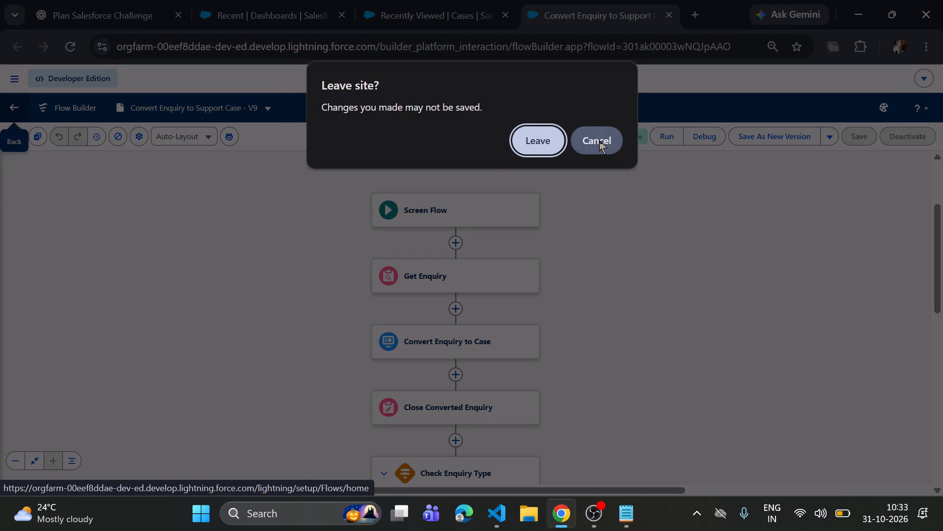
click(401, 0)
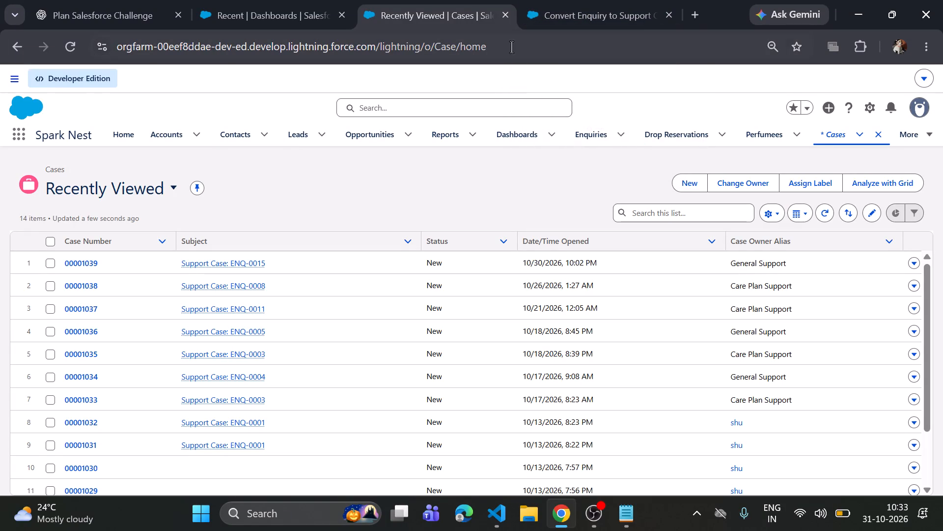
Return to the Dashboards page, switch to OBS Studio and stop the screen recording.
click(242, 0)
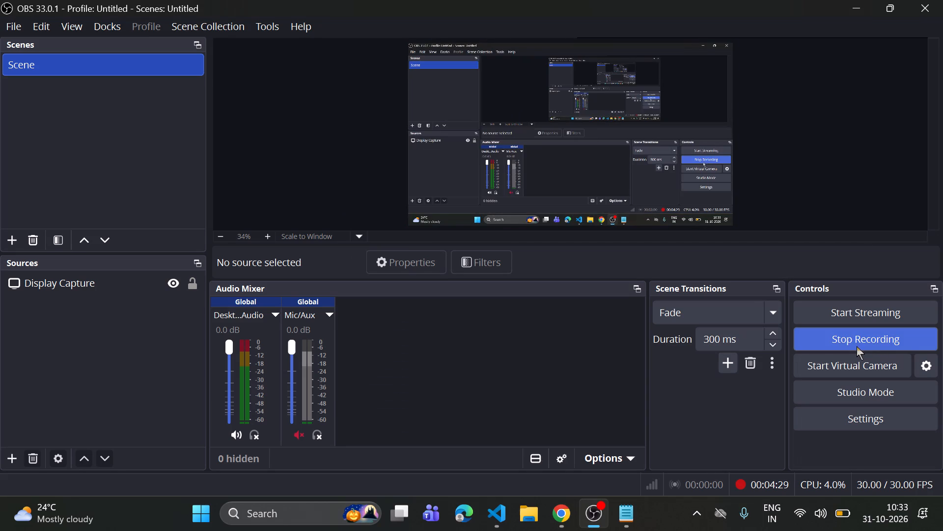
click(855, 341)
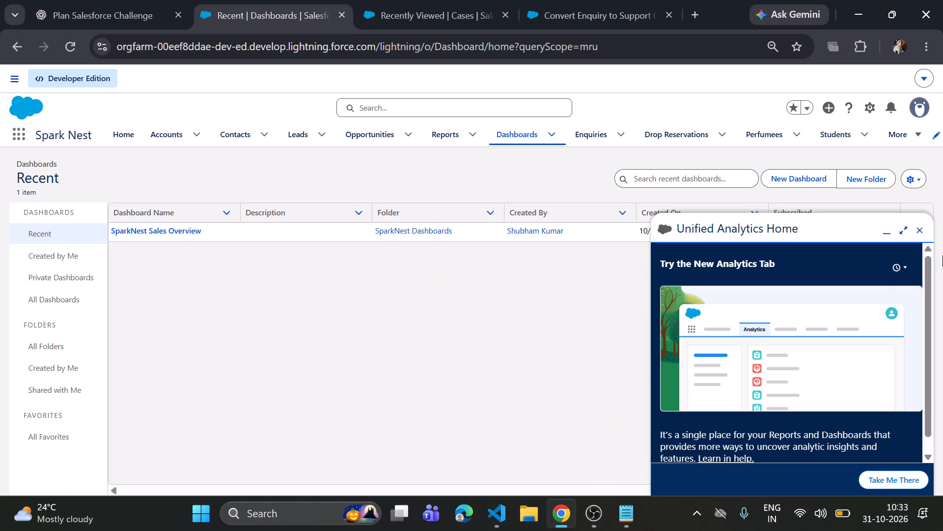
Close the Unified Analytics Home pop-up on the Dashboards page in Chrome.
click(919, 228)
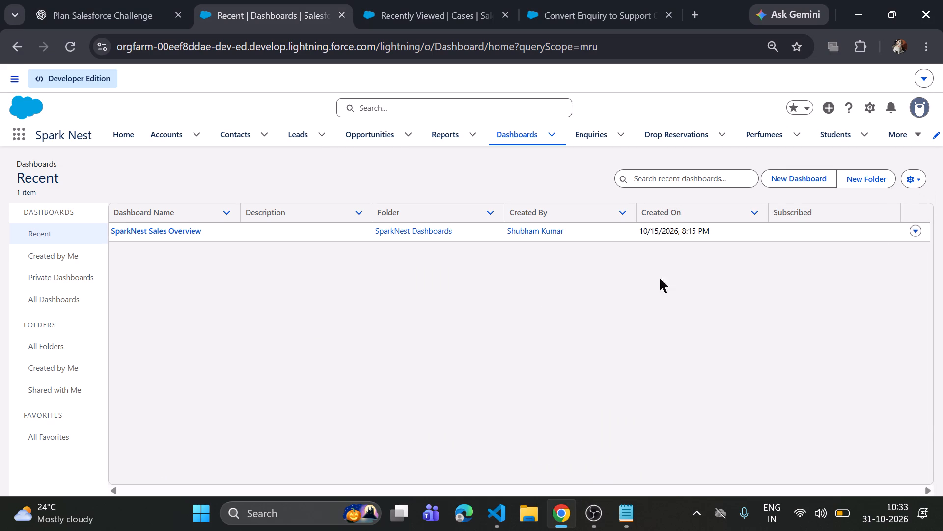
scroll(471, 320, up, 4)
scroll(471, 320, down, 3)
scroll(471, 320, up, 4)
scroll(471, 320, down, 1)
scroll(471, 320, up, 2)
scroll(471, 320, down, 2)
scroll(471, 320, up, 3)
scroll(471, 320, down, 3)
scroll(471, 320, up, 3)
Close the browser pages of the Convert Enquiry to Support Case flow and the Cases list, discarding any flow changes.
click(421, 6)
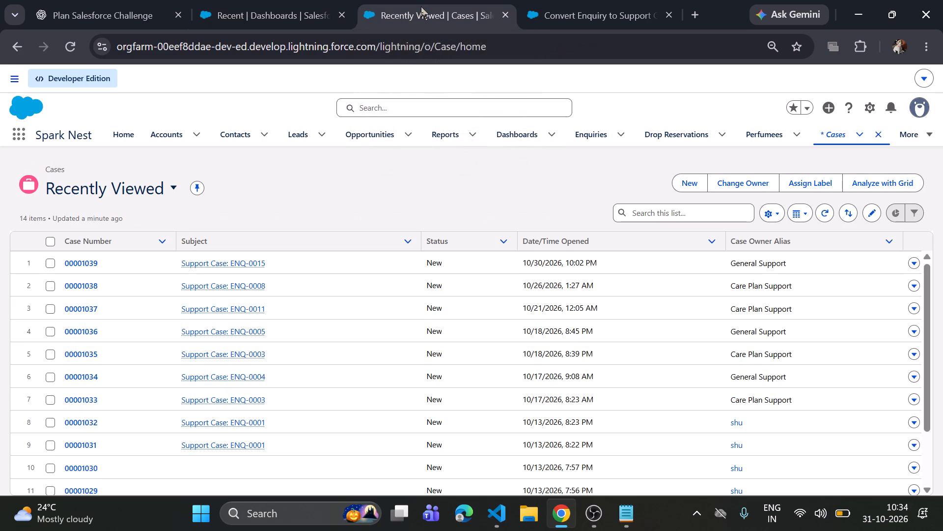
click(610, 0)
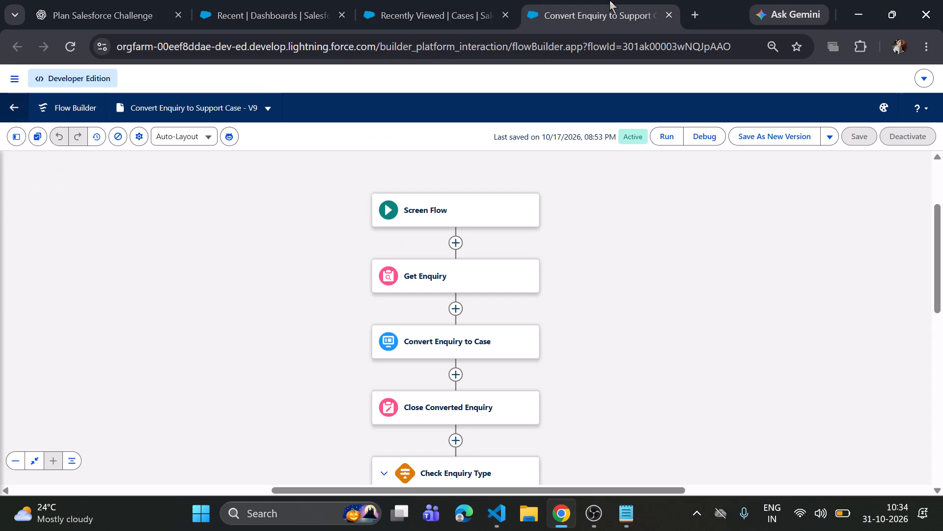
click(670, 12)
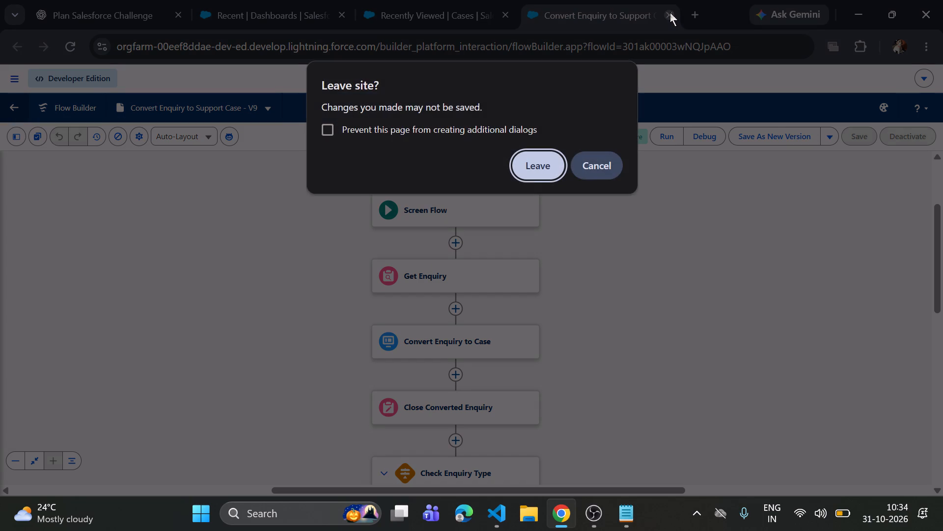
click(535, 169)
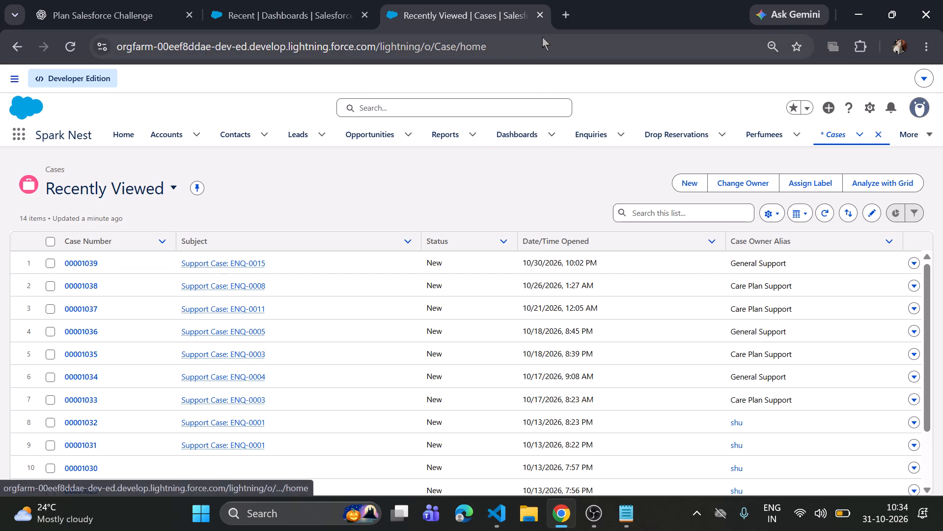
click(539, 18)
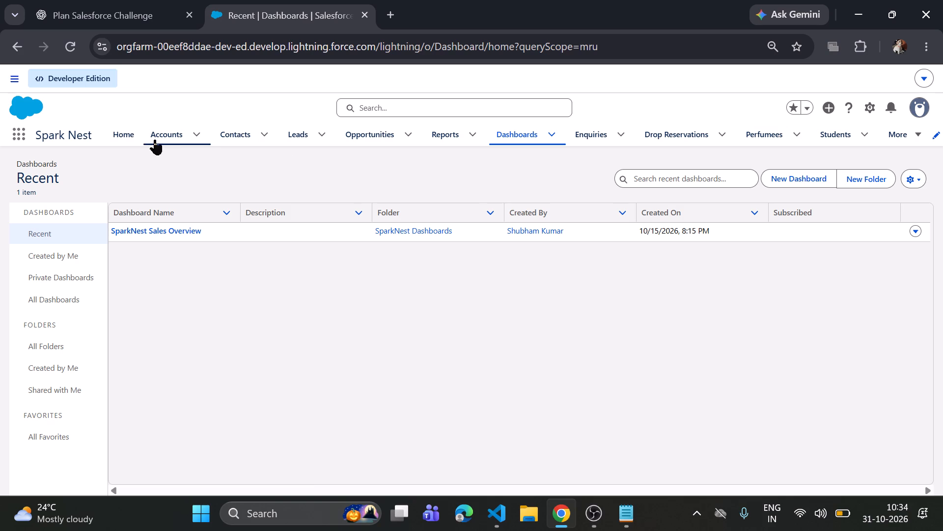
Open the Spark Nest Home page and start a new screen recording in OBS Studio.
click(123, 129)
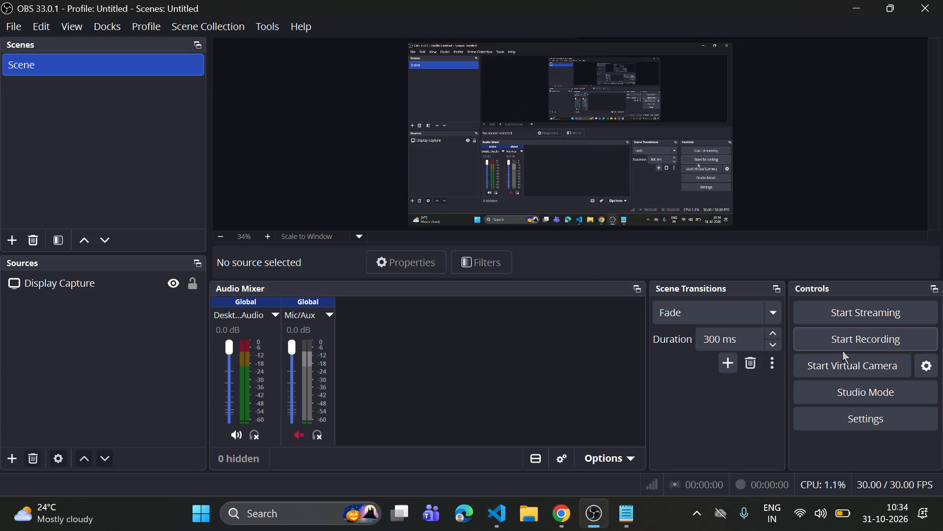
click(835, 332)
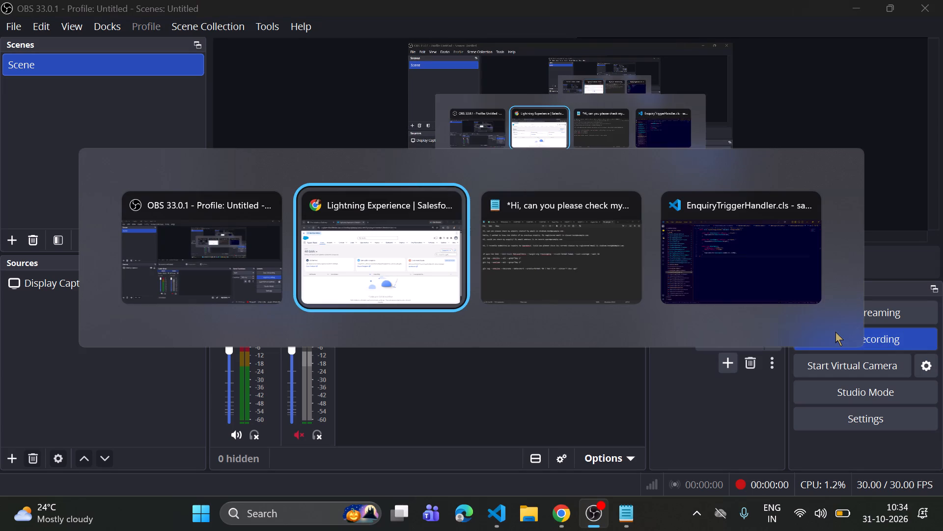
Return to Chrome, open the Spark Nest Accounts list and launch Salesforce Setup.
scroll(472, 353, up, 3)
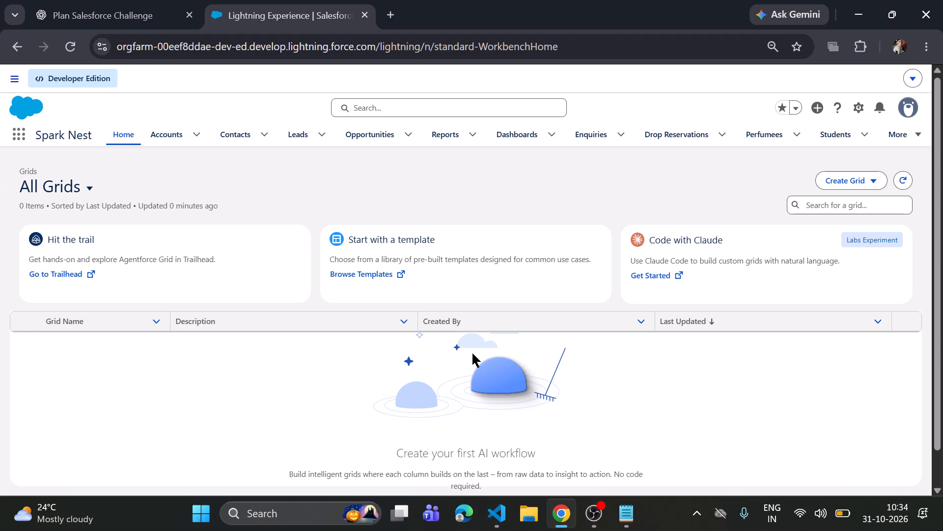
click(170, 140)
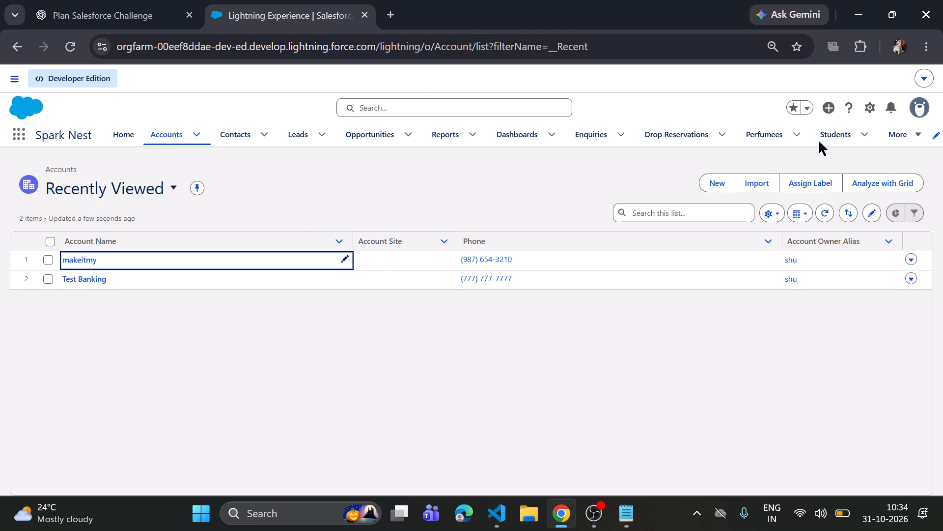
click(867, 107)
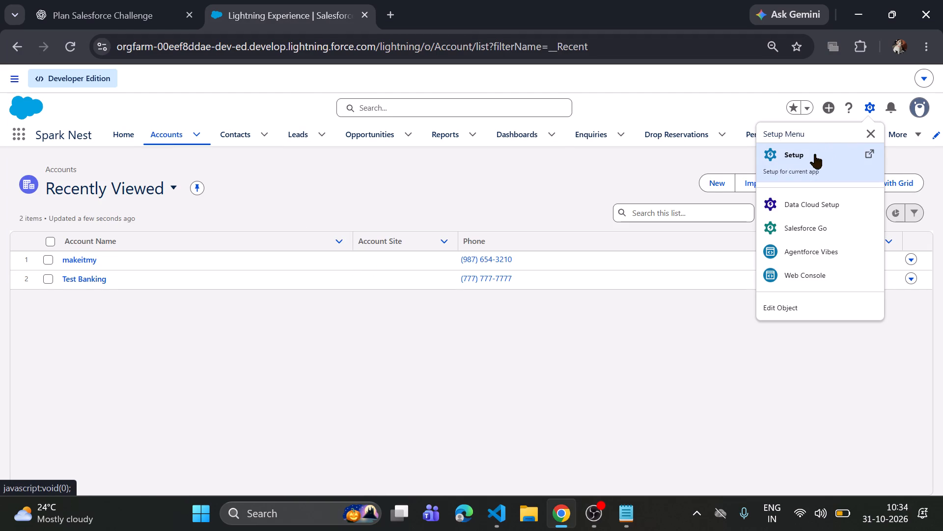
click(815, 154)
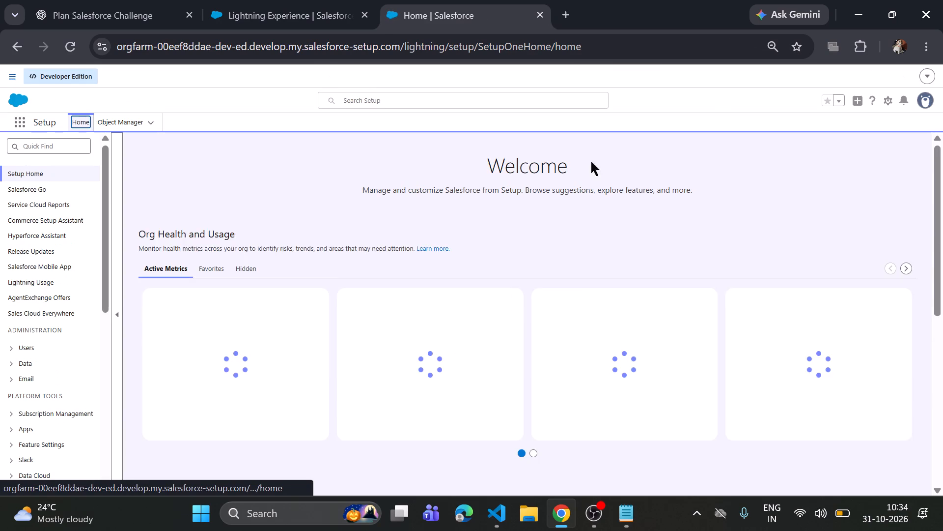
Find the Enquiry custom object in Object Manager and open it.
scroll(216, 298, up, 1)
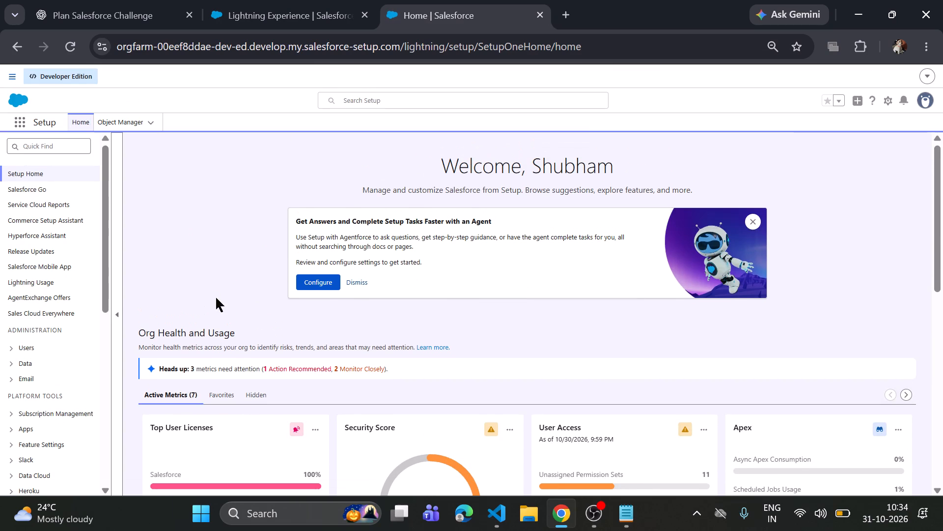
click(117, 119)
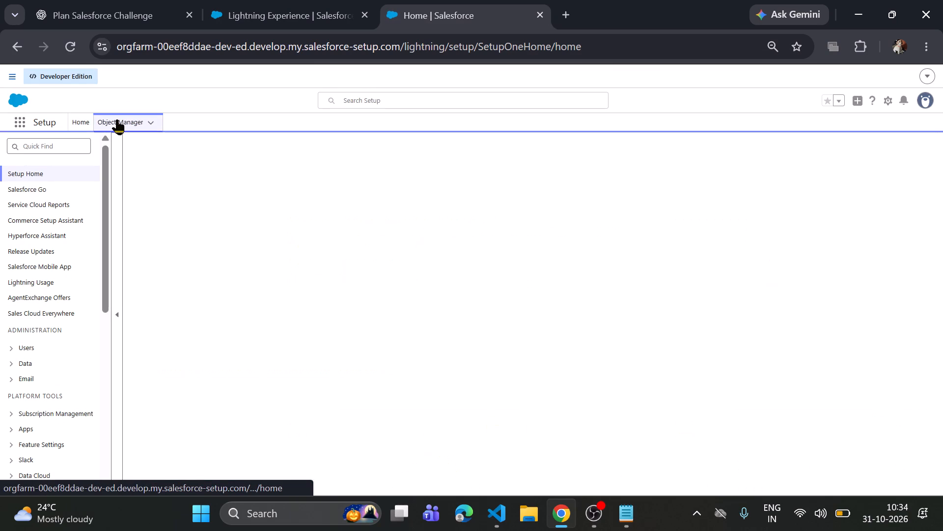
key(ctrl+equal)
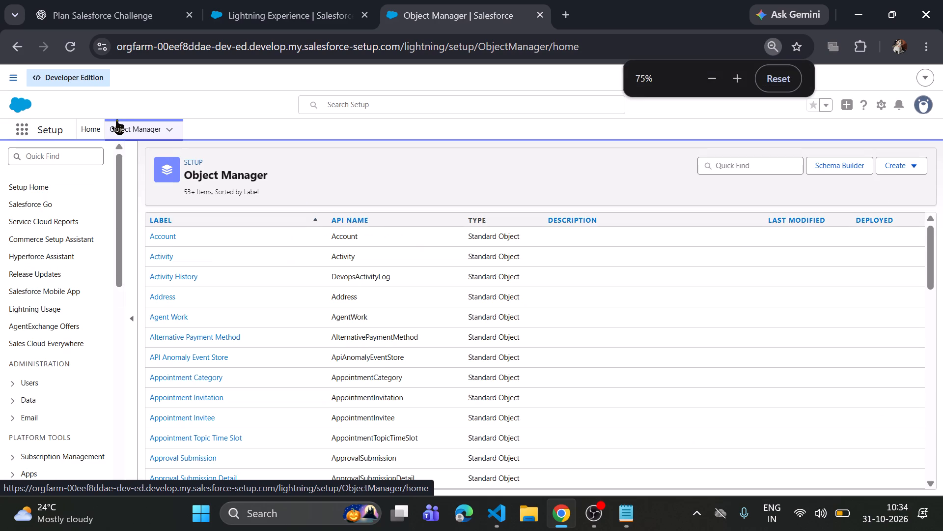
click(724, 170)
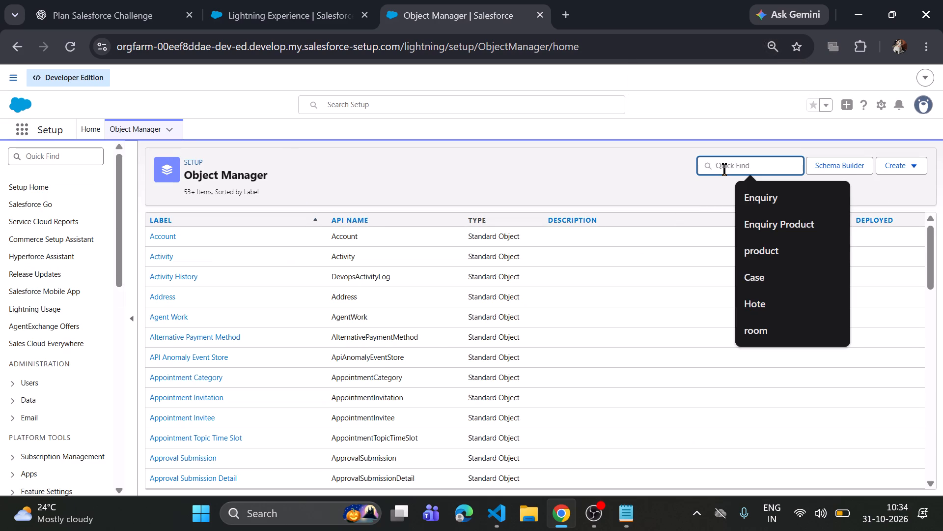
click(773, 195)
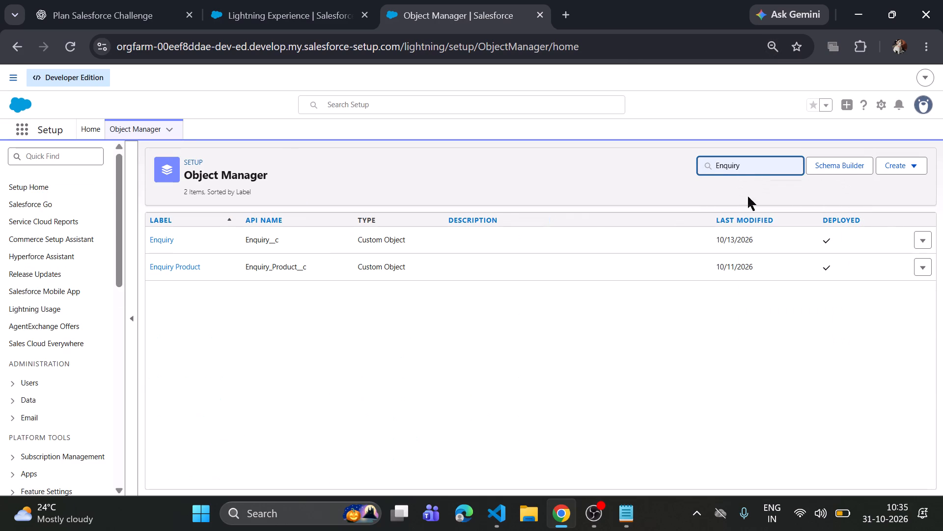
scroll(360, 238, left, 1)
click(157, 239)
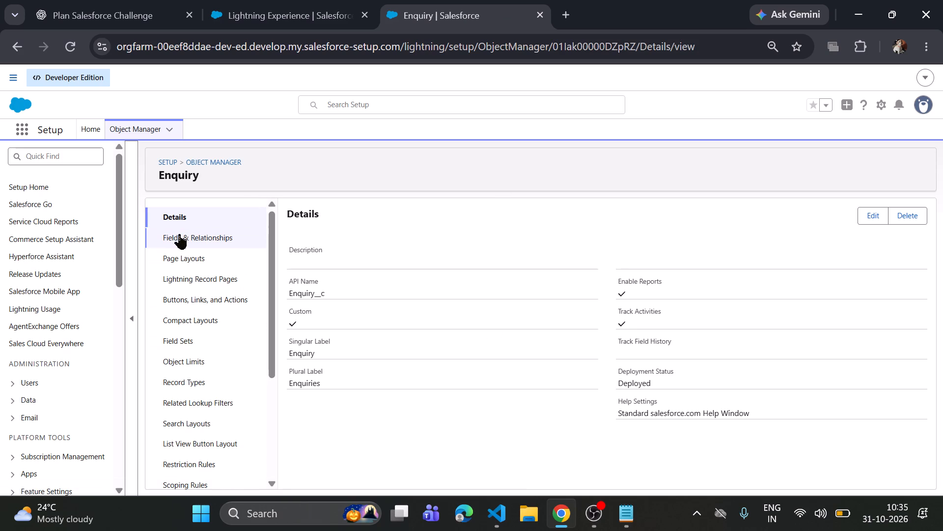
Review the Enquiry object's fields and relationships, view the Total Products Interested field definition, and return to the object's details.
click(179, 234)
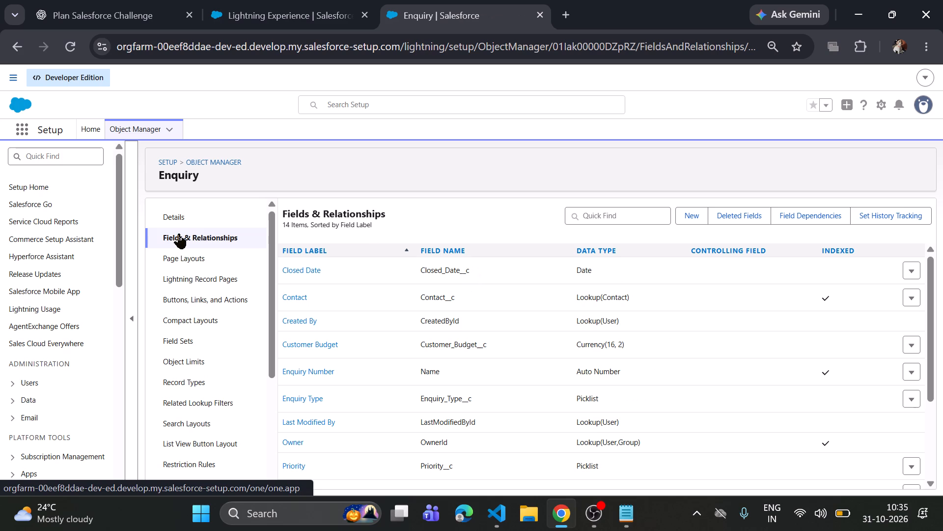
scroll(573, 275, down, 1)
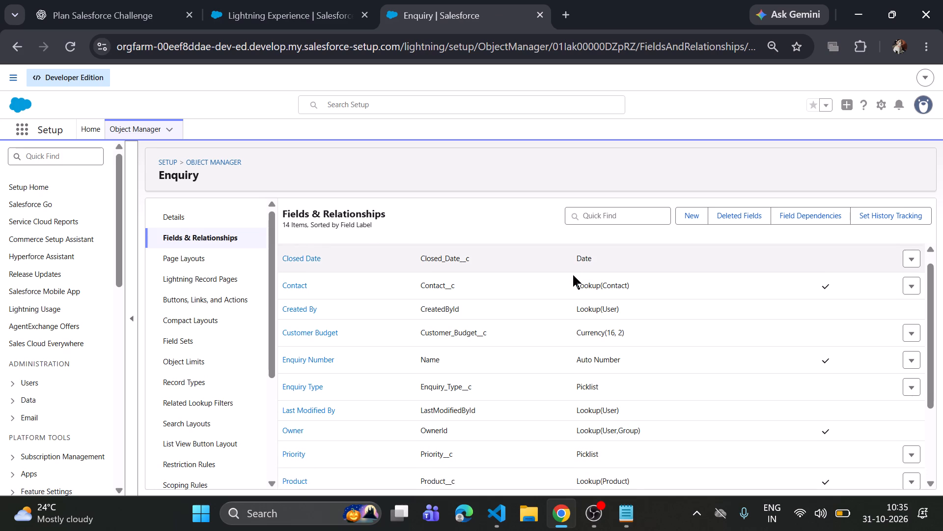
scroll(573, 275, down, 5)
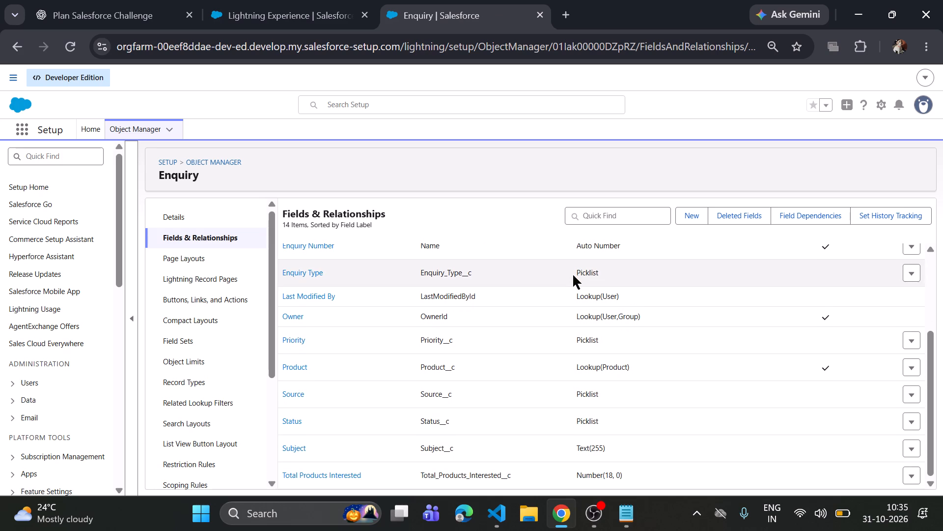
scroll(419, 332, down, 1)
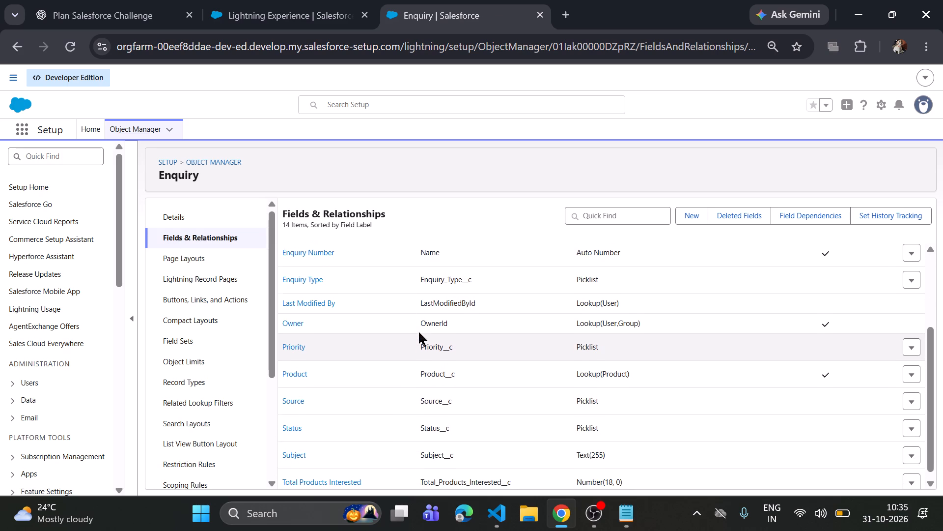
click(326, 474)
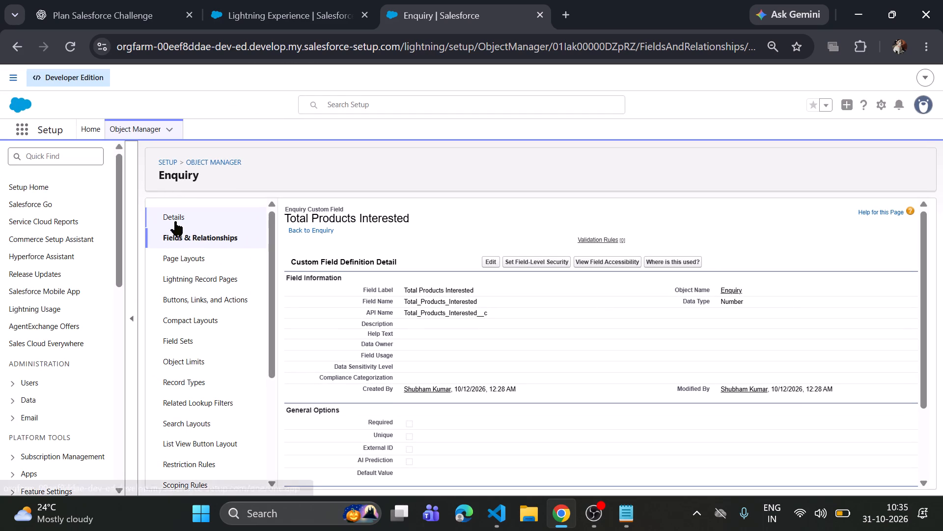
click(177, 220)
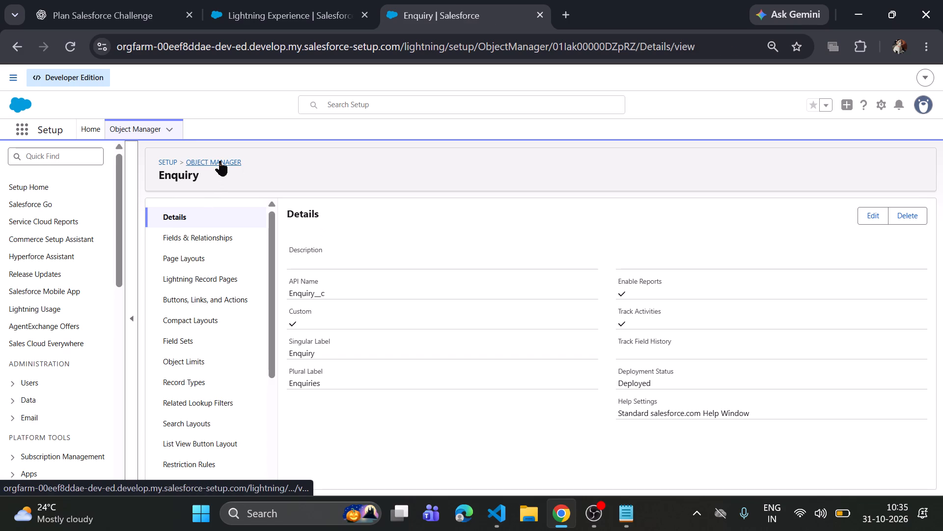
Find the Enquiry Product object in Object Manager and view its fields, including the Quantity Interested field definition.
click(220, 160)
click(732, 171)
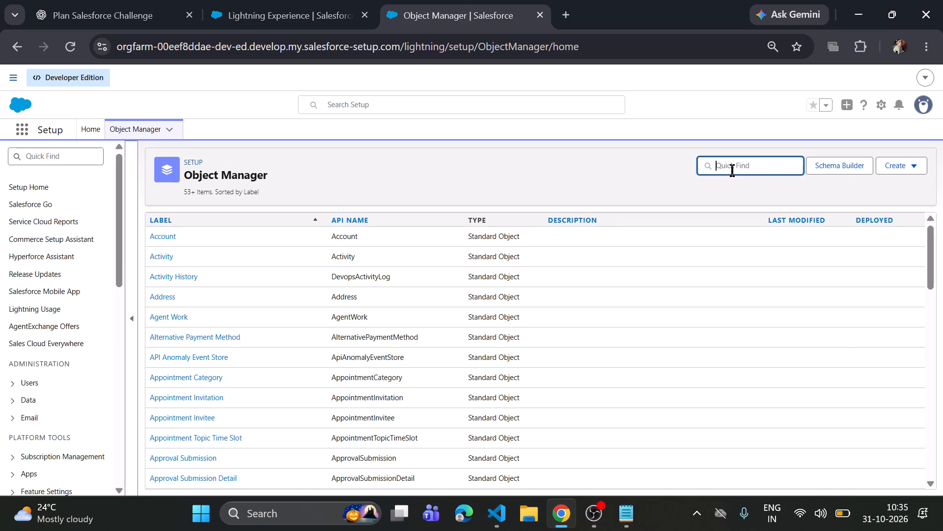
click(764, 221)
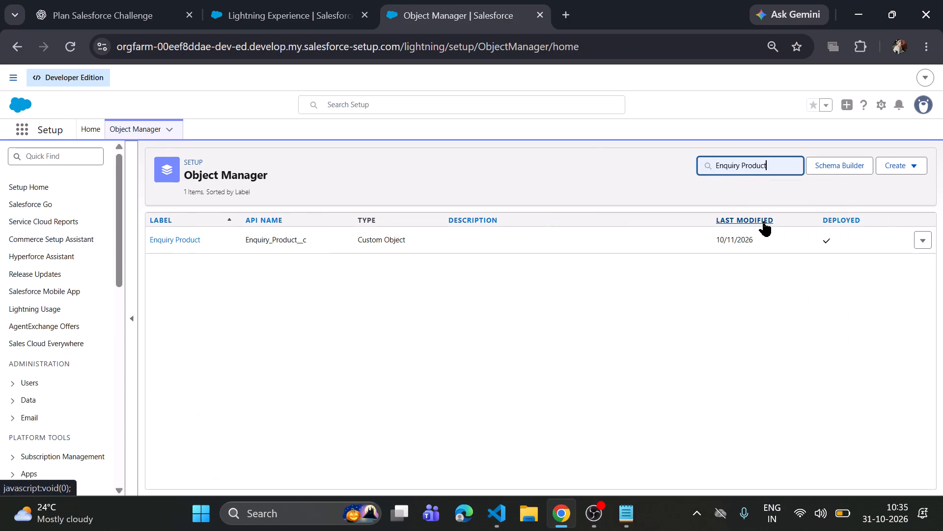
click(190, 237)
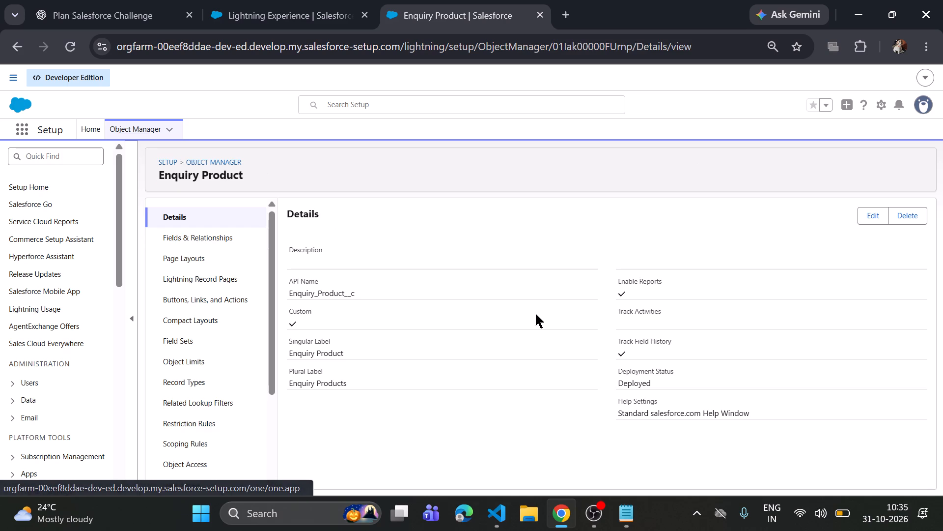
scroll(536, 314, down, 1)
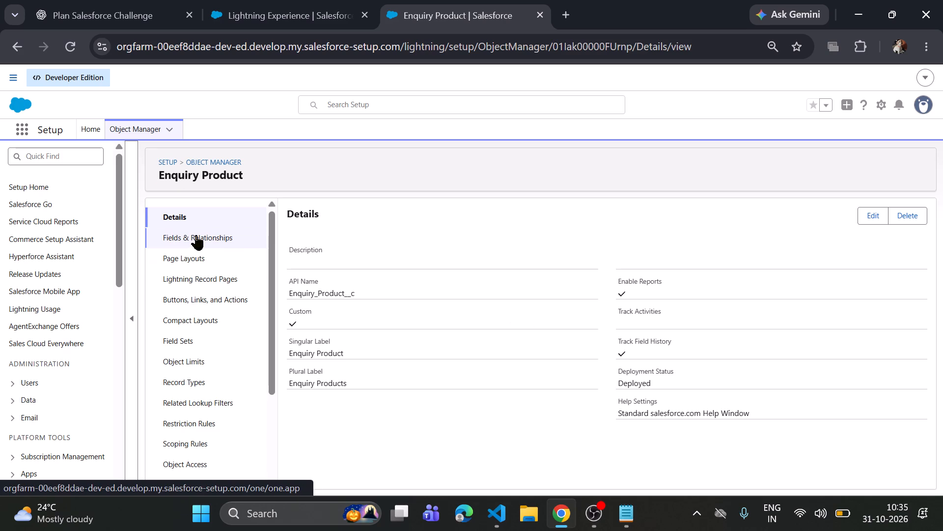
click(196, 235)
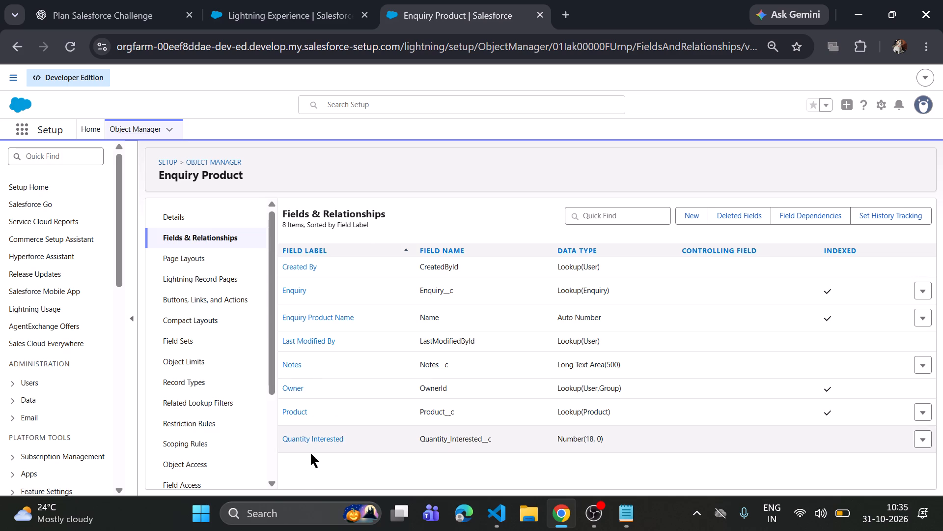
click(299, 435)
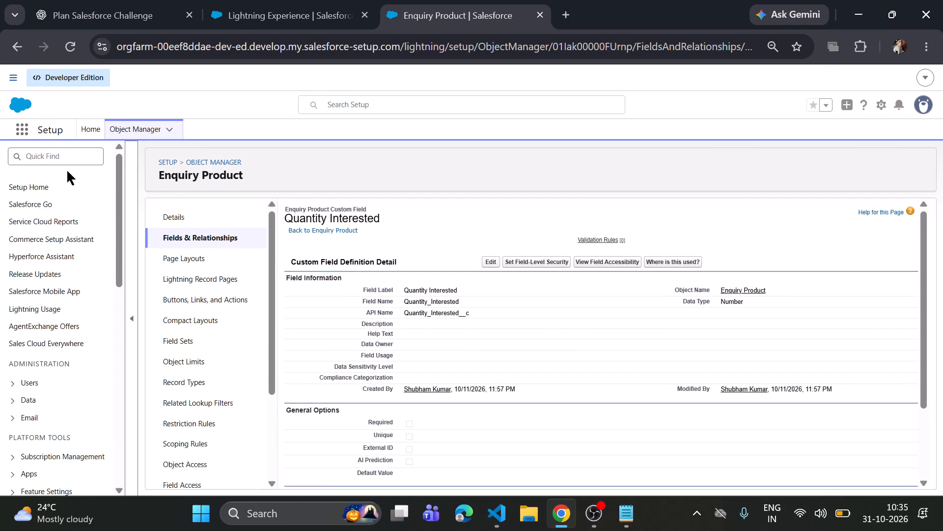
Search Setup for flows and open the Convert Enquiry to Support Case flow from the All Flows list.
click(55, 159)
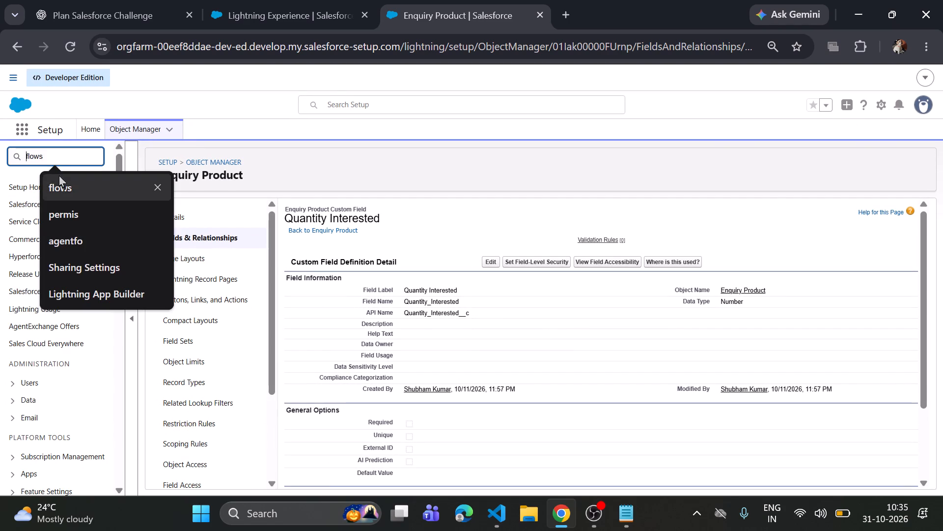
click(61, 182)
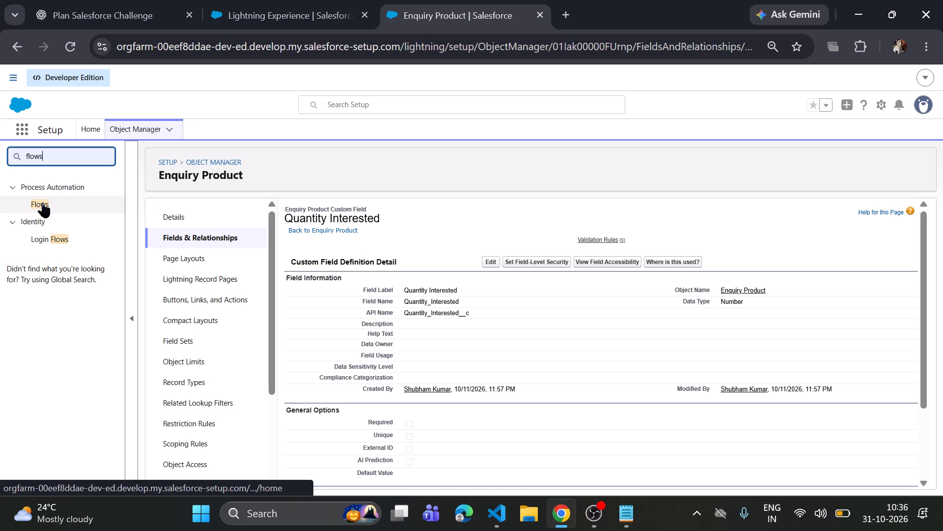
click(41, 205)
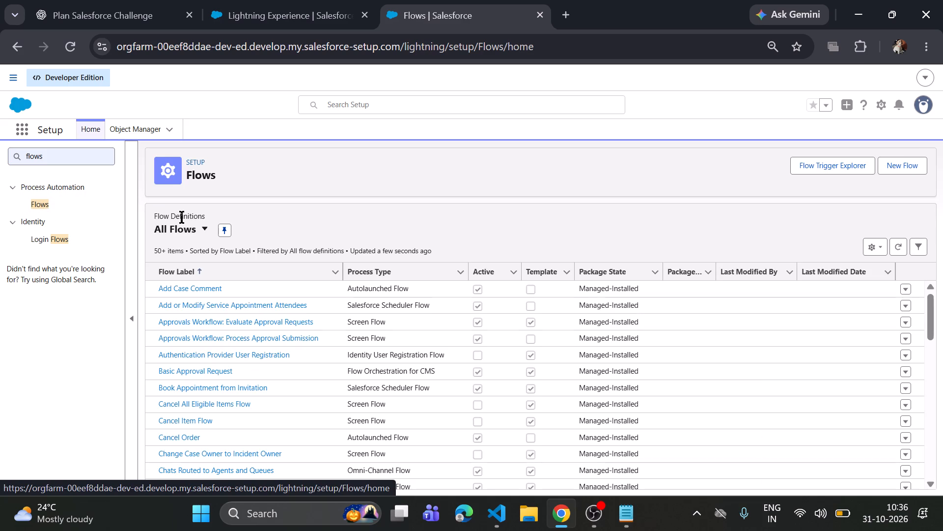
scroll(249, 382, down, 2)
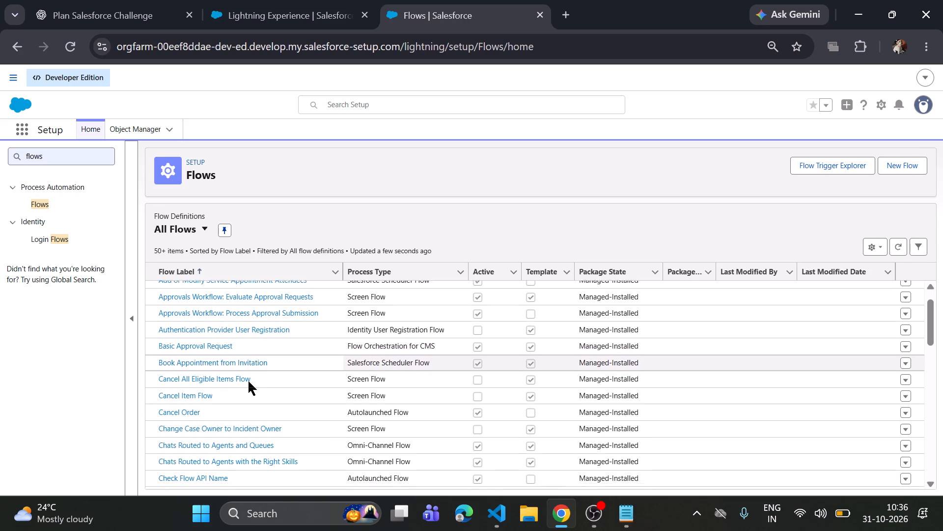
scroll(249, 382, down, 2)
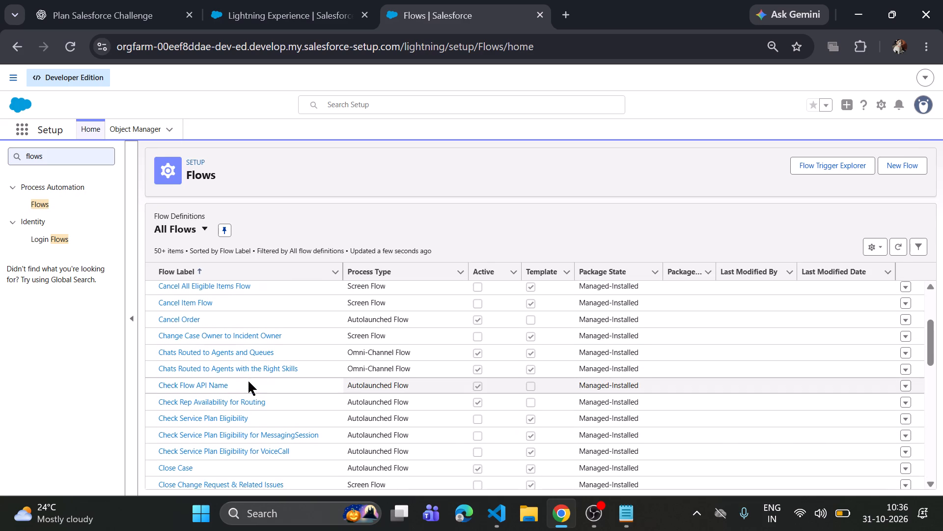
scroll(249, 382, down, 2)
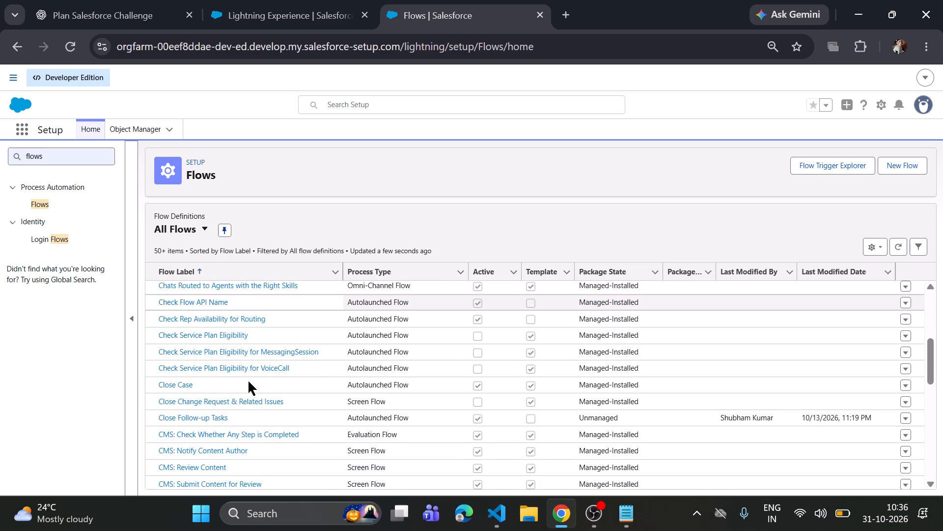
scroll(249, 382, down, 2)
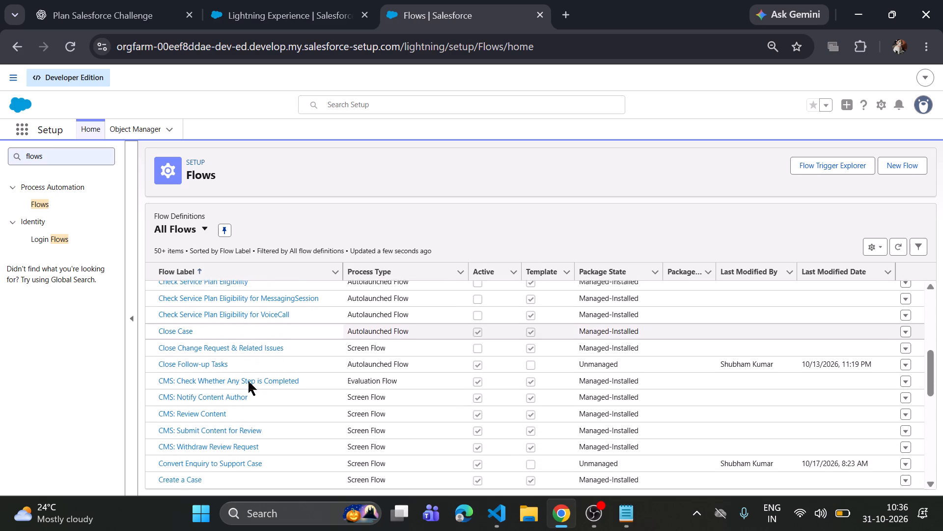
scroll(249, 382, down, 2)
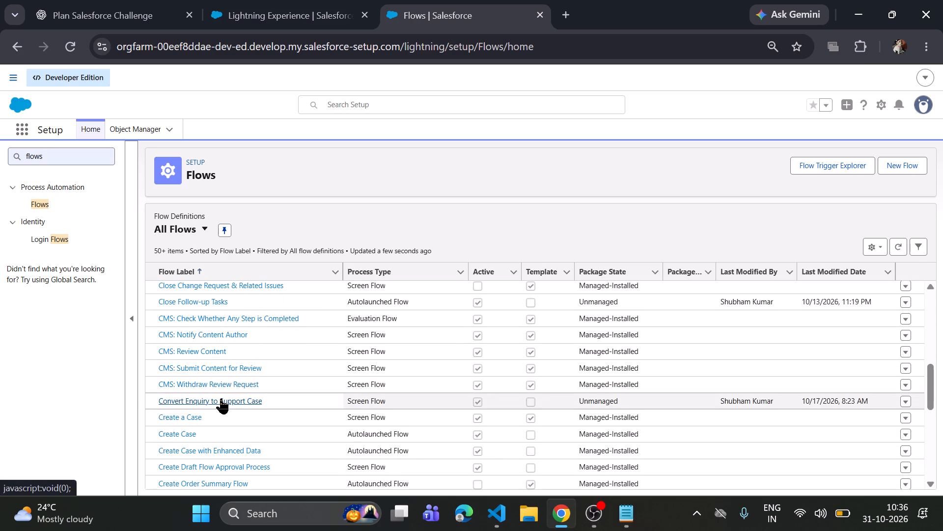
click(221, 399)
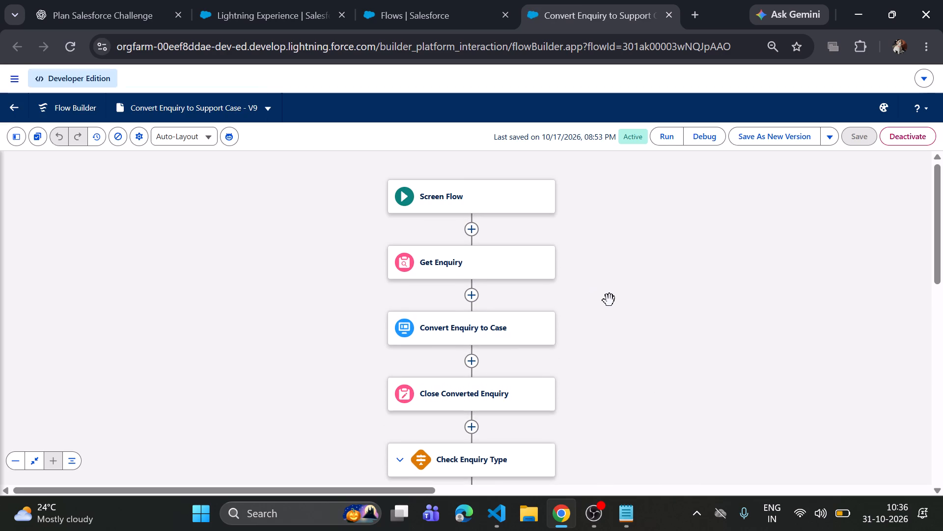
Examine the flow's branches and the Case field values of the Create Support Case element, then close its properties.
drag(612, 303, 596, 77)
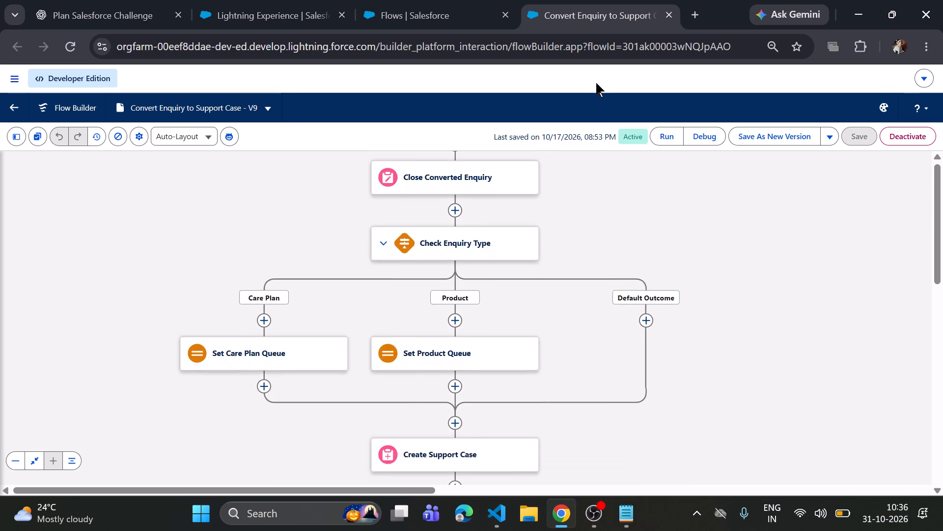
drag(596, 77, 592, 33)
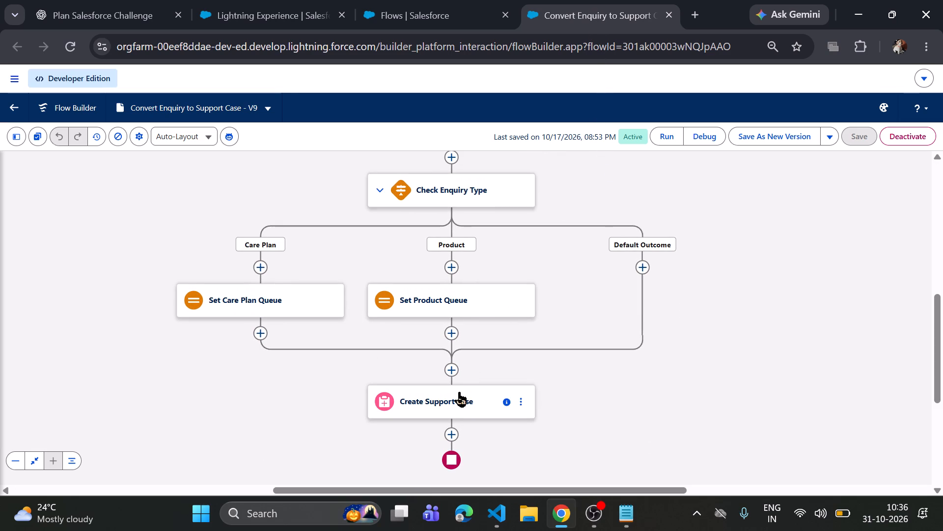
click(449, 402)
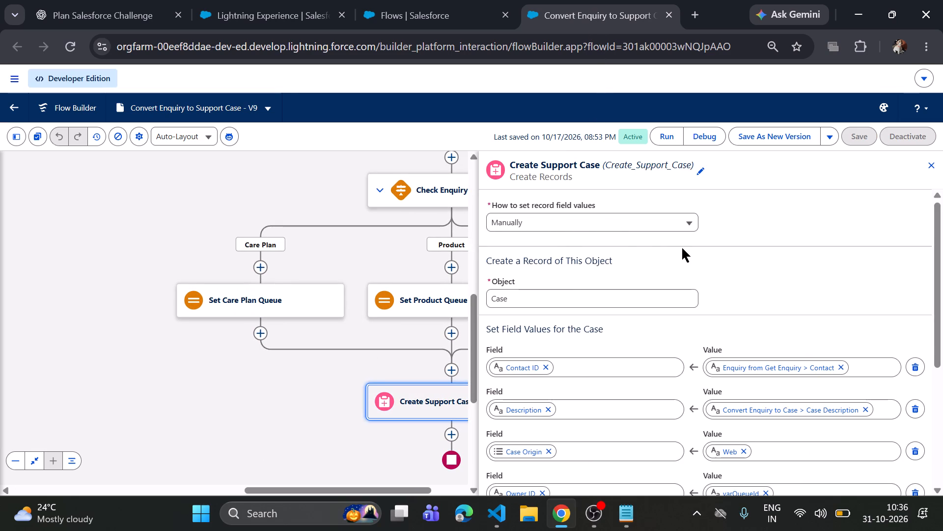
scroll(682, 248, up, 2)
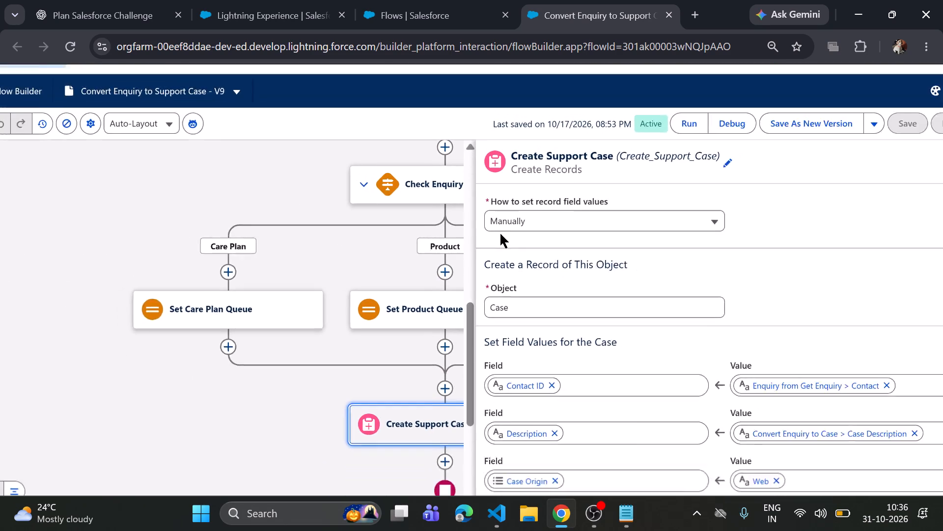
scroll(725, 294, down, 1)
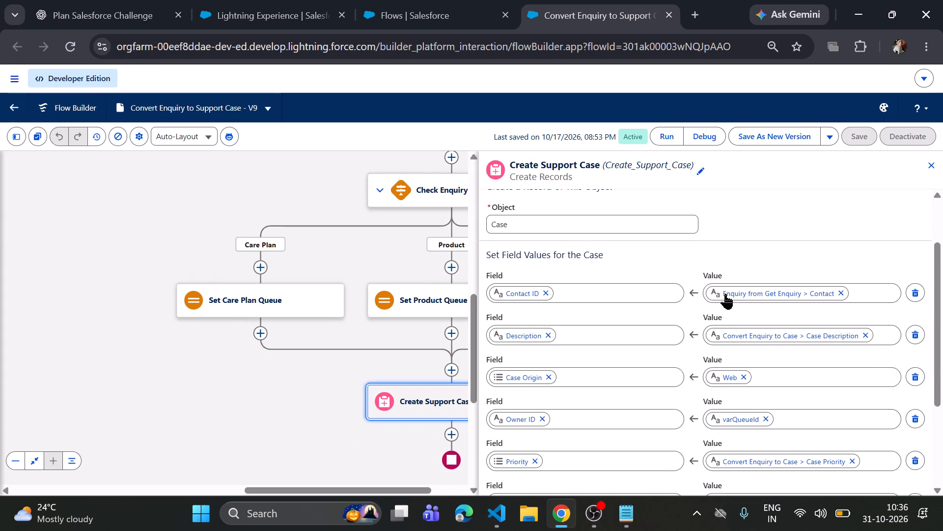
scroll(725, 294, down, 1)
scroll(725, 294, up, 1)
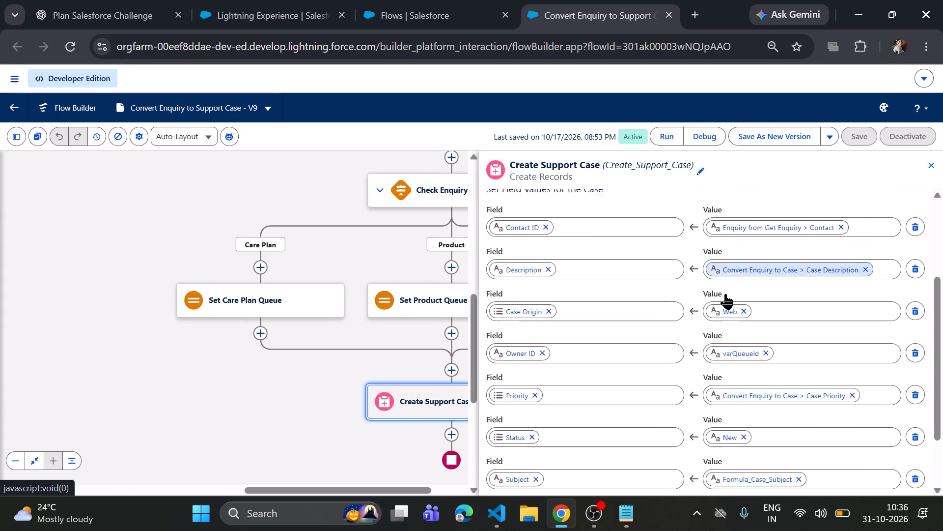
scroll(725, 294, up, 1)
click(931, 168)
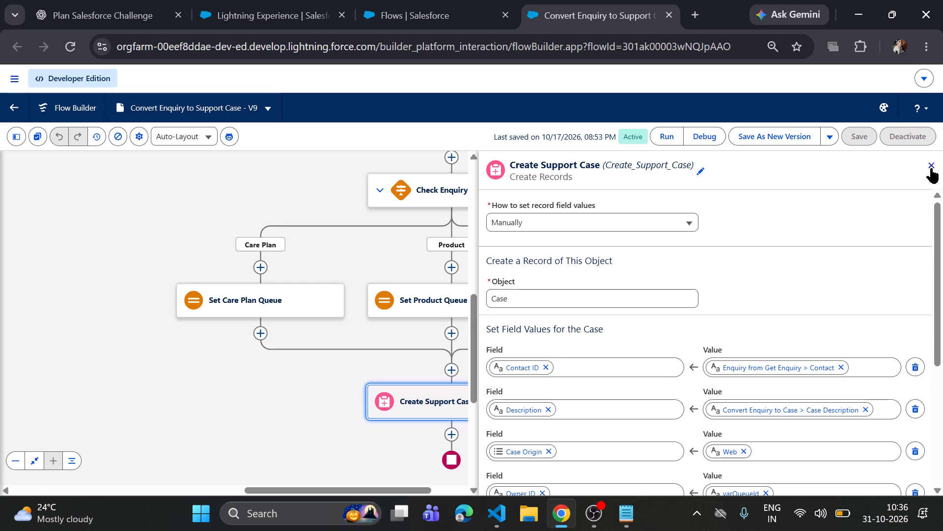
Return to the Spark Nest Enquiries list and open enquiry ENQ-0014.
scroll(734, 271, up, 4)
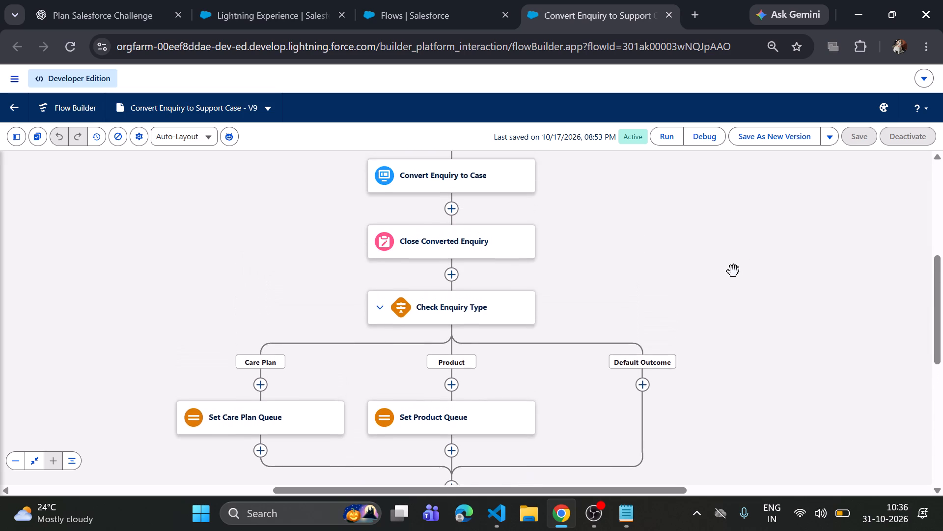
scroll(734, 271, up, 2)
click(734, 271)
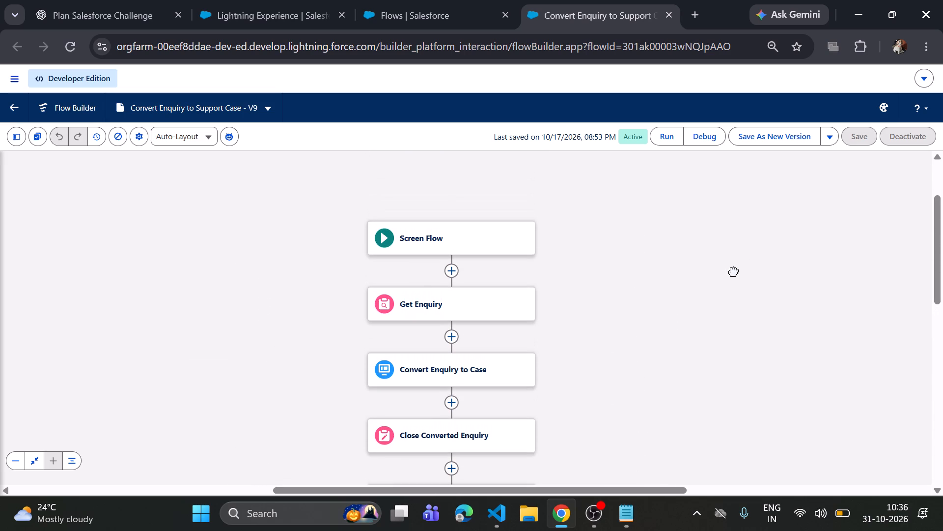
click(274, 13)
click(589, 136)
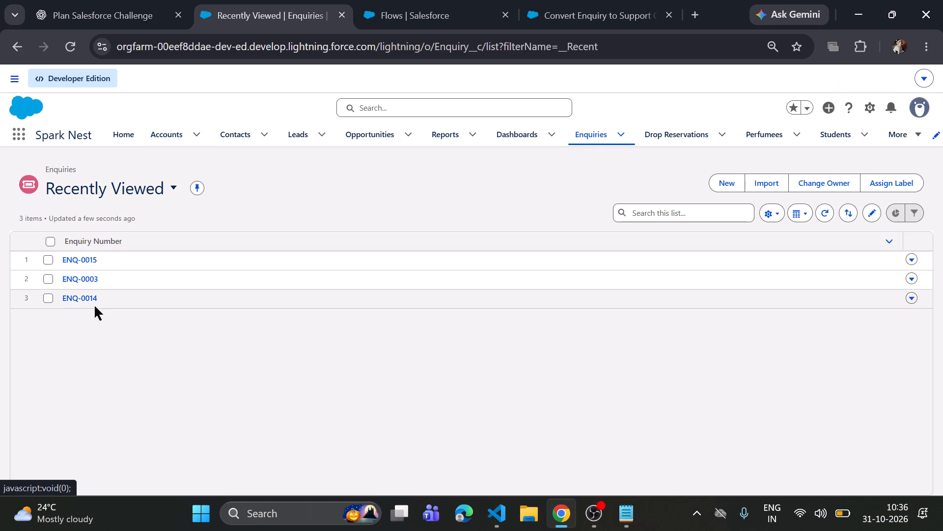
click(79, 298)
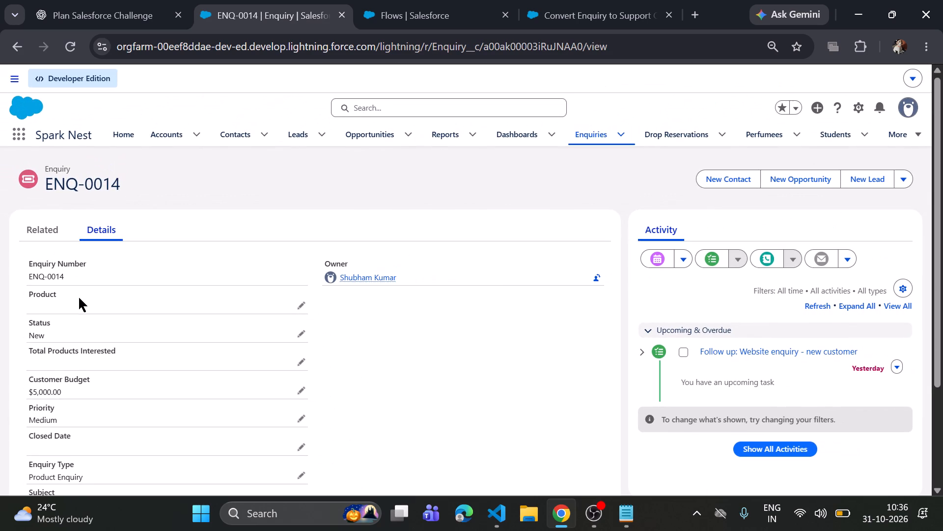
Convert enquiry ENQ-0014 to a support case with Medium priority and the description "this is demo for convert to support case".
click(903, 181)
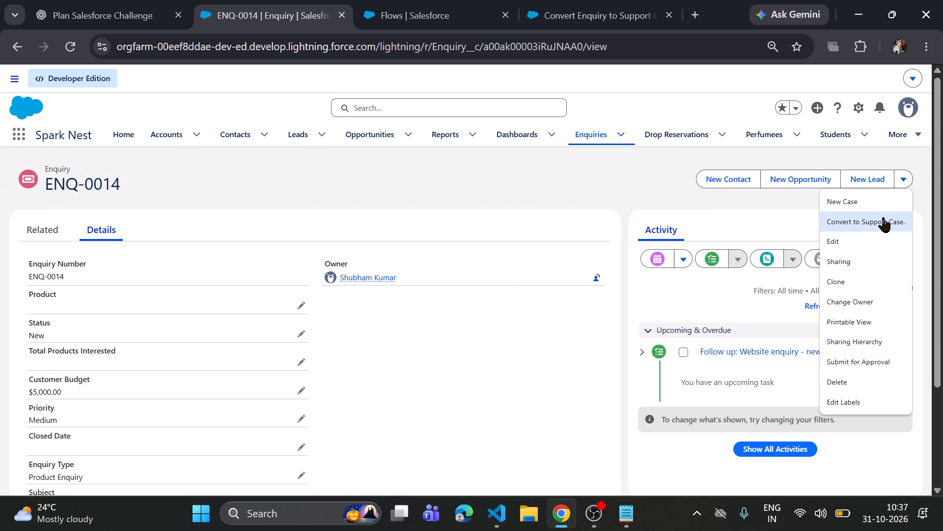
click(876, 219)
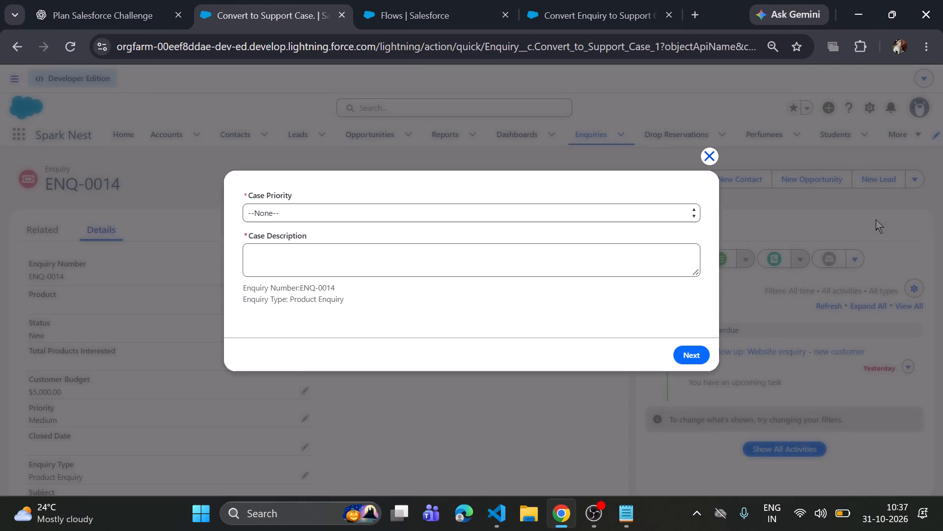
click(416, 238)
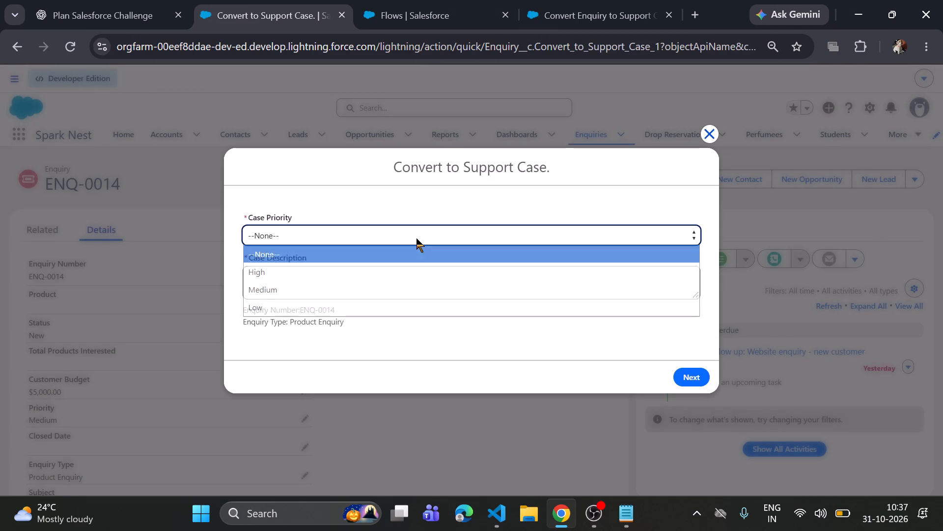
click(290, 290)
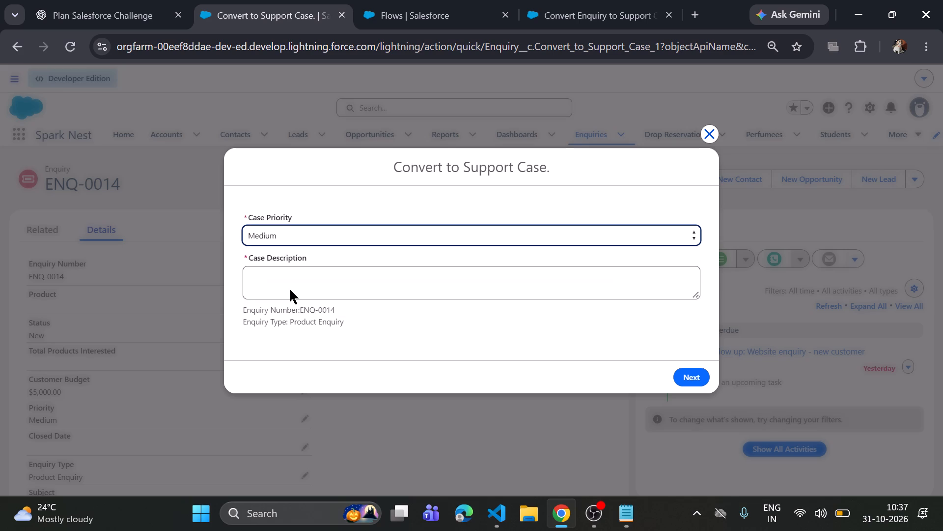
click(290, 290)
text(this is demo for convert to support case)
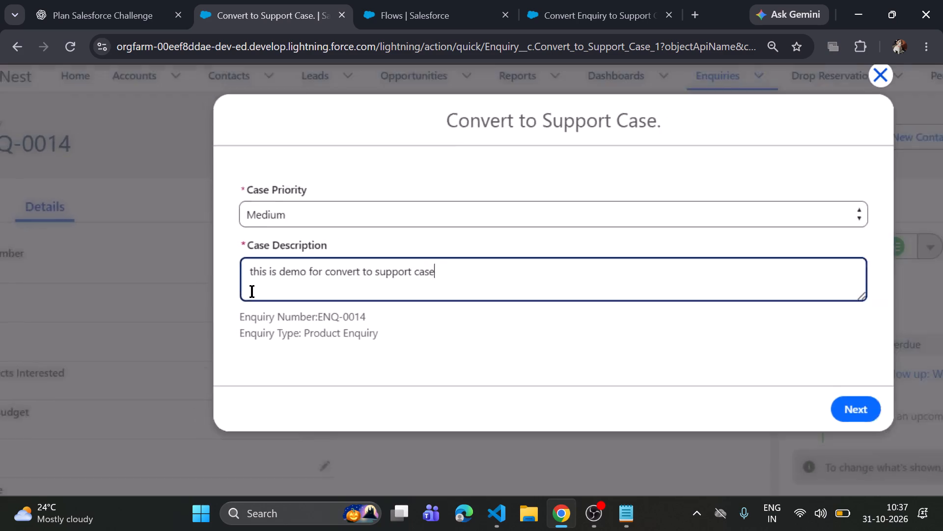
click(687, 379)
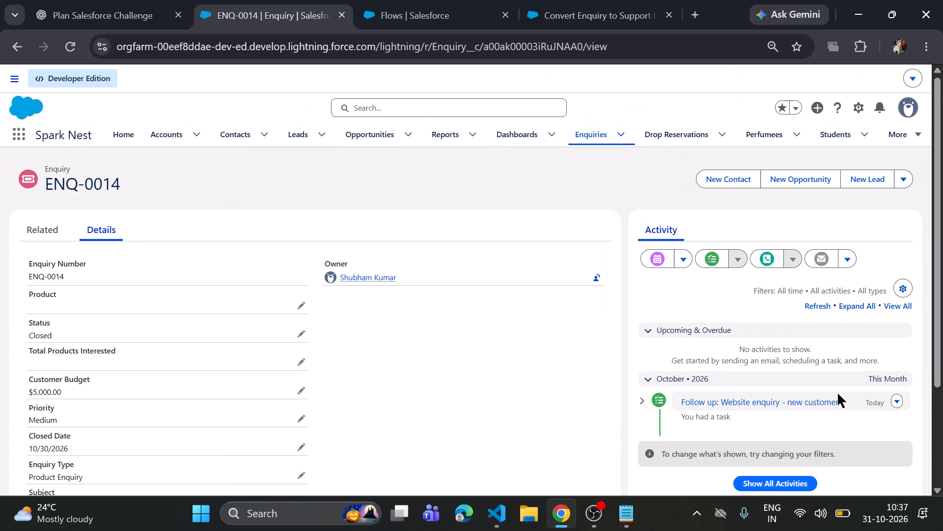
Find Cases in the App Launcher and view the recently viewed cases, including the support case for ENQ-0014.
click(588, 10)
click(288, 0)
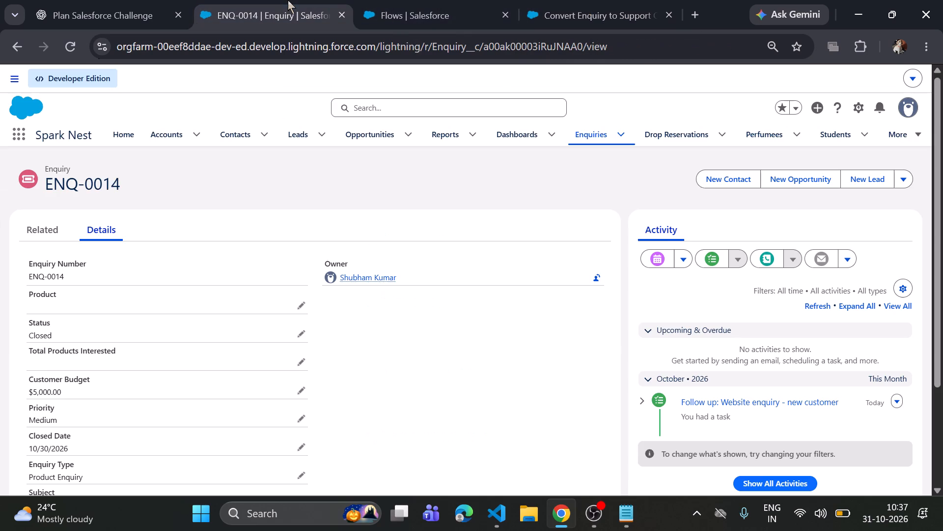
click(21, 134)
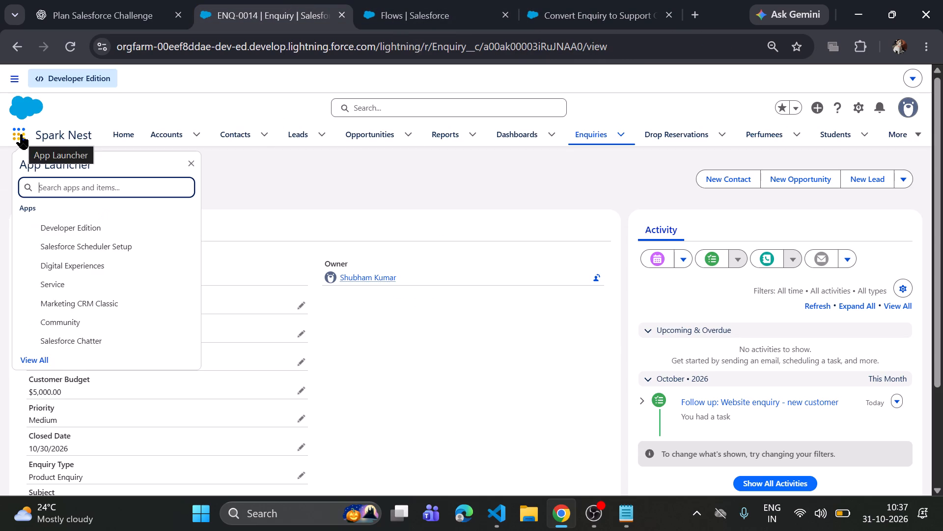
text(cases)
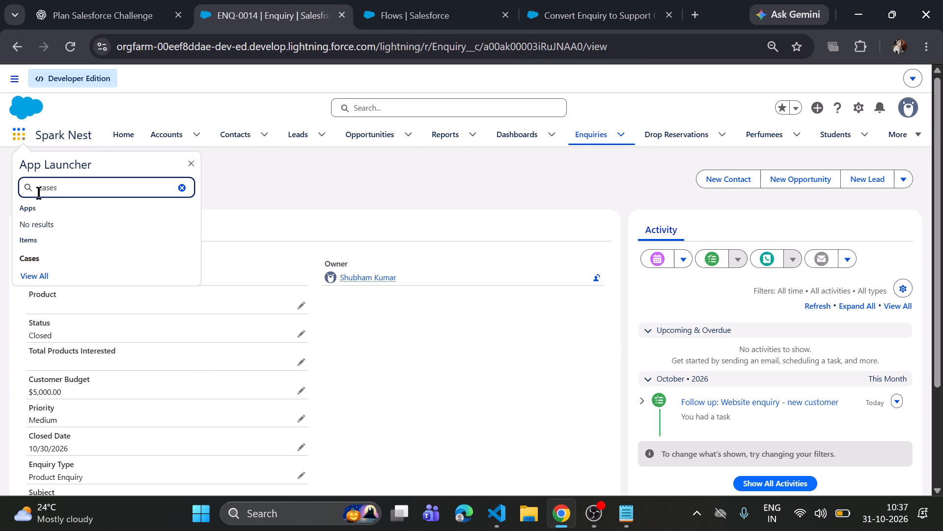
click(30, 257)
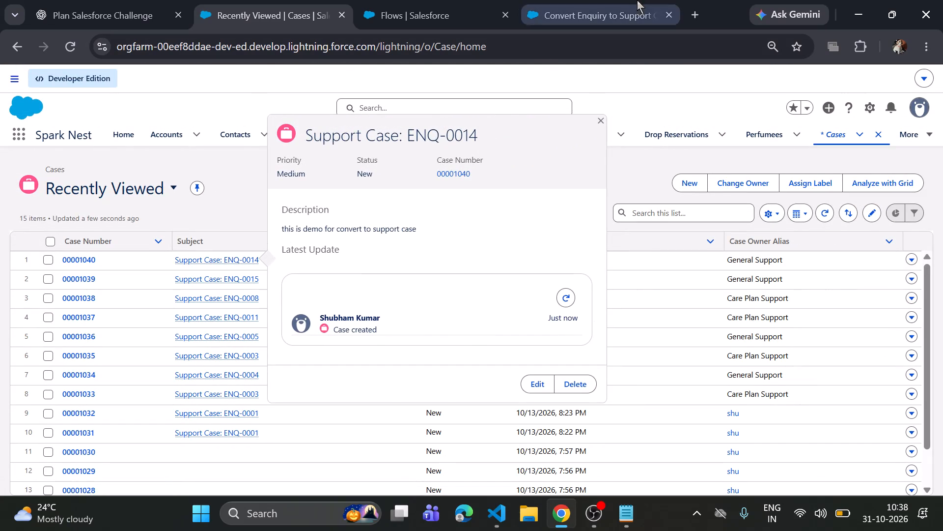
Open the Close Follow-up Tasks flow from the All Flows list and look over its elements from the trigger to the end.
click(393, 0)
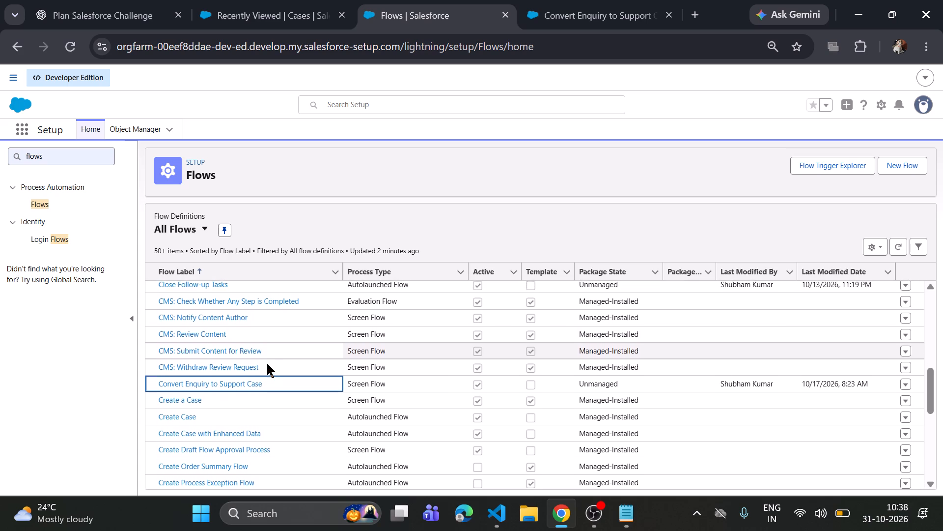
scroll(267, 364, up, 1)
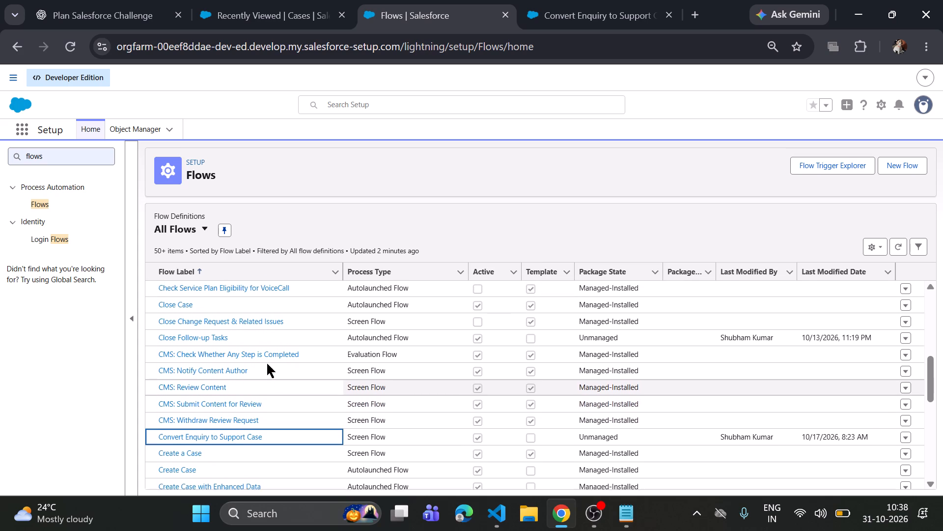
scroll(267, 364, up, 1)
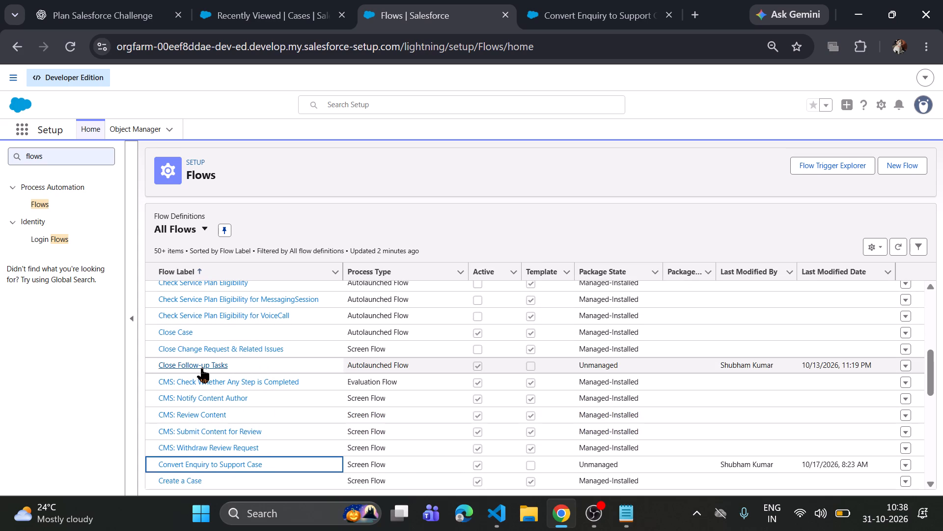
click(192, 364)
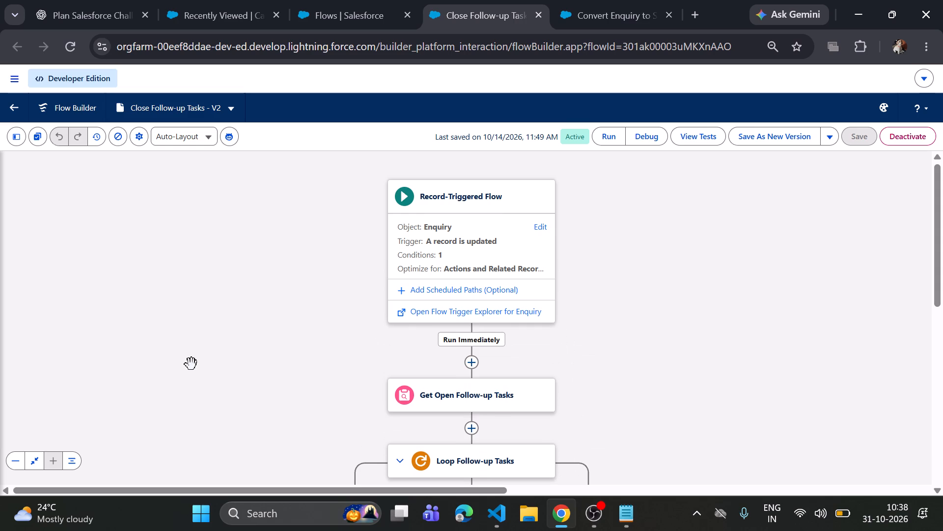
drag(658, 321, 657, 314)
drag(657, 314, 655, 299)
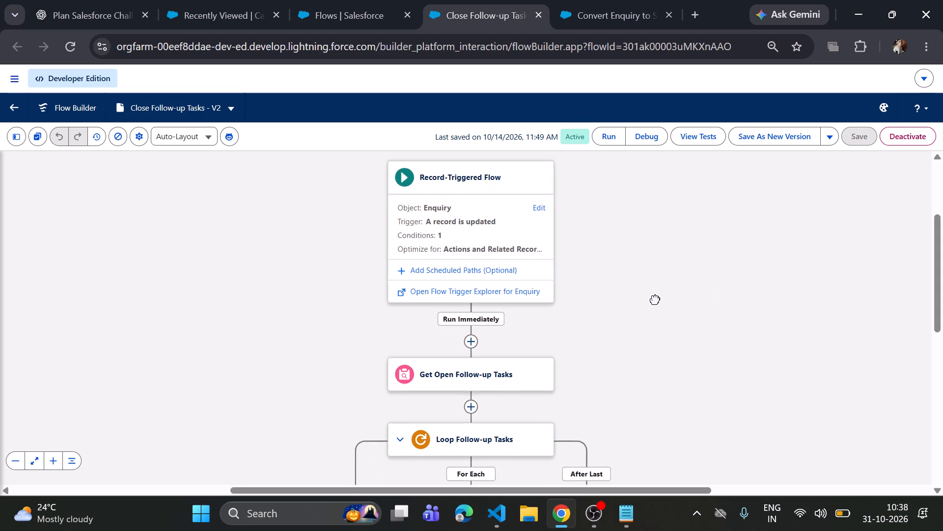
drag(655, 299, 652, 132)
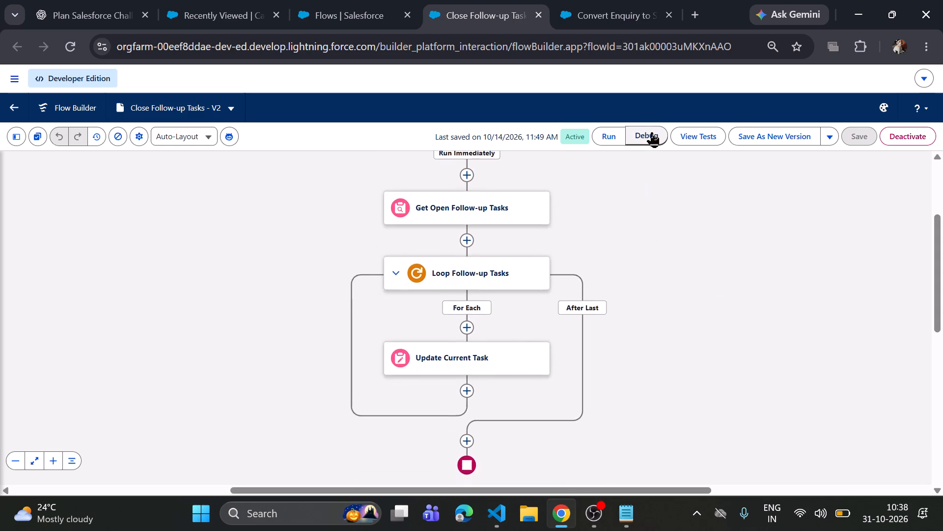
drag(652, 132, 652, 122)
drag(671, 271, 649, 388)
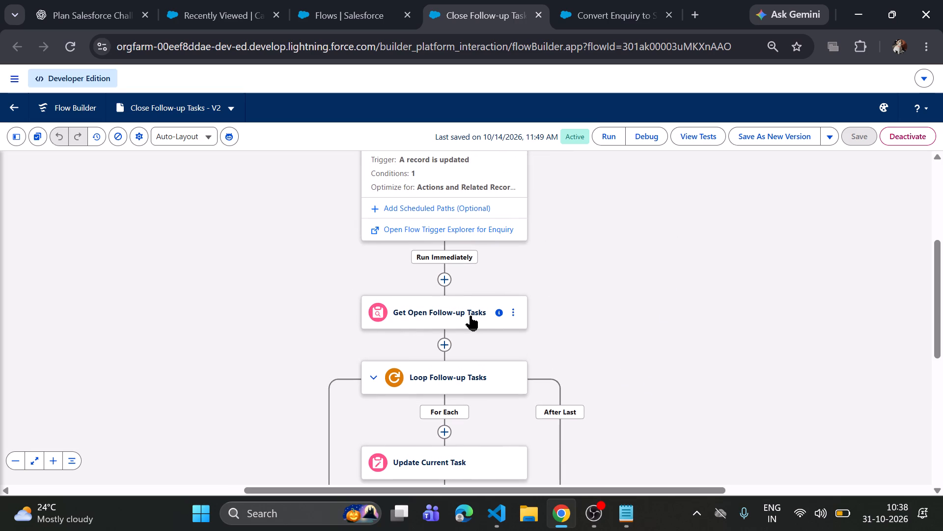
Examine the Task filter conditions and record storage settings of the Get Open Follow-up Tasks element, then close its properties.
click(470, 316)
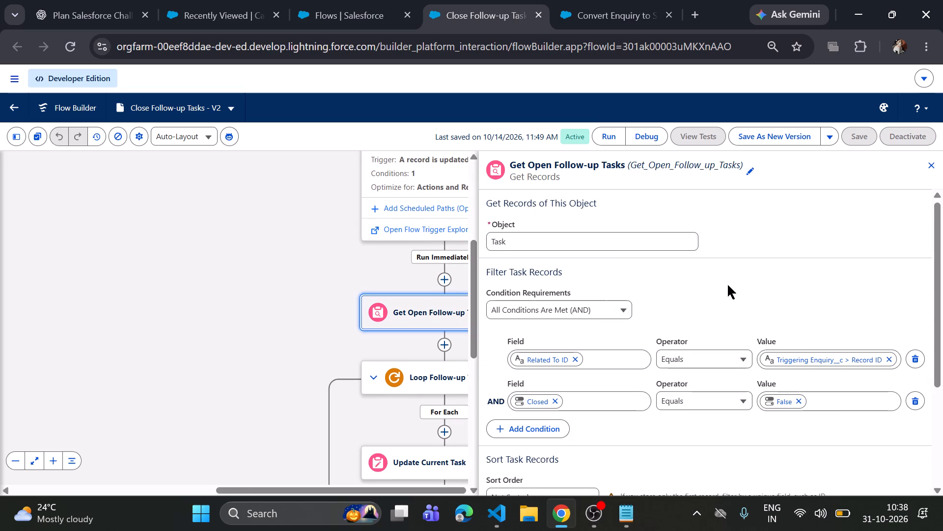
scroll(737, 285, down, 8)
scroll(737, 285, up, 2)
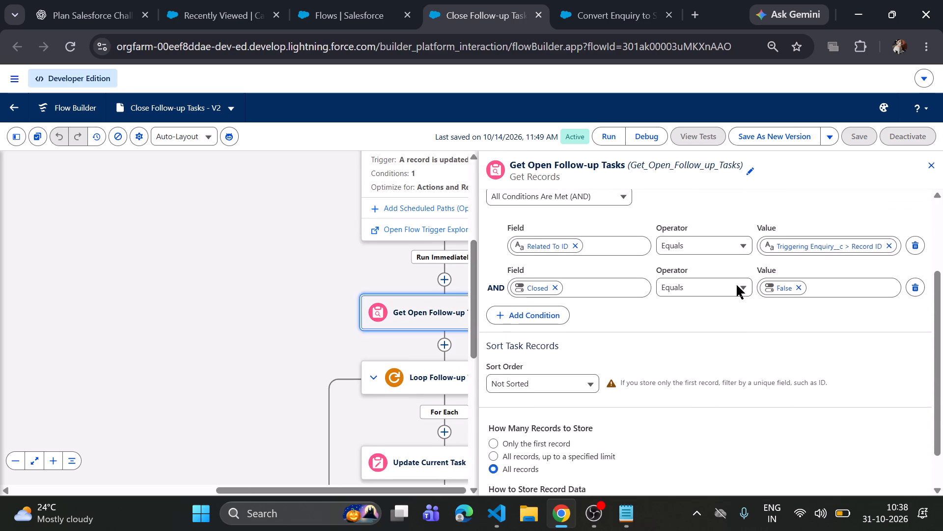
scroll(737, 285, up, 3)
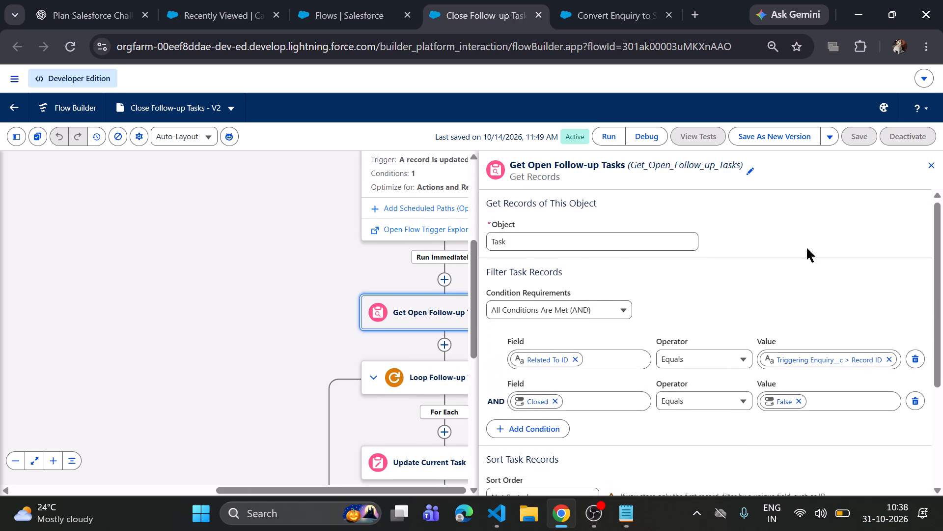
click(933, 165)
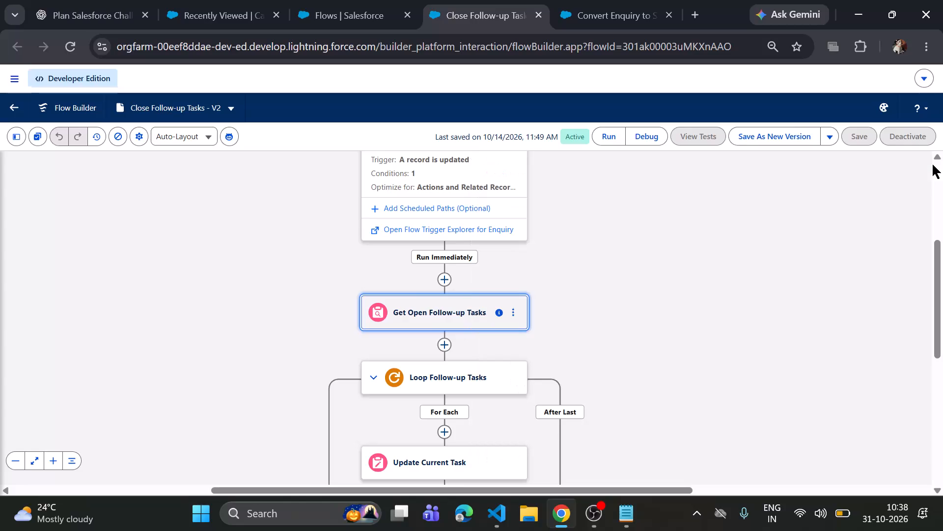
Examine the filter condition and field values of the Update Current Task element, close its properties and return to the flow's trigger.
click(694, 317)
scroll(694, 317, down, 3)
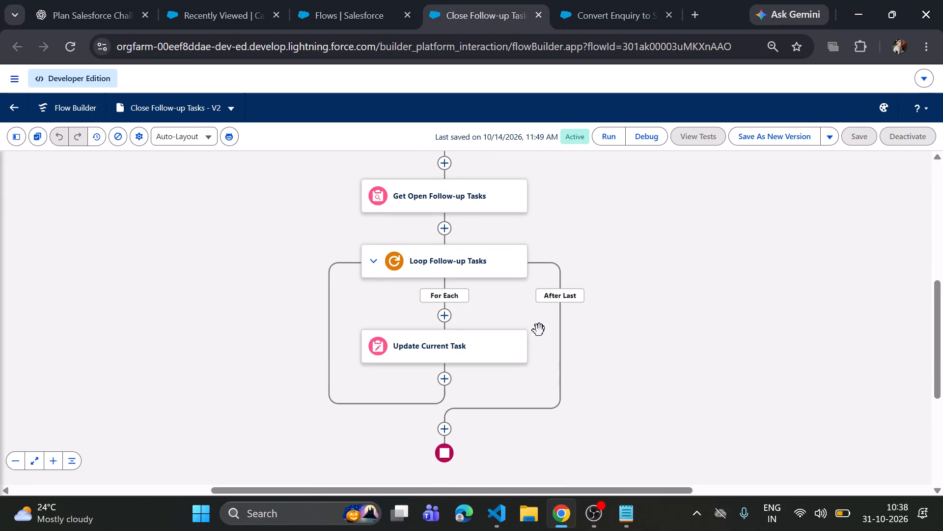
click(471, 353)
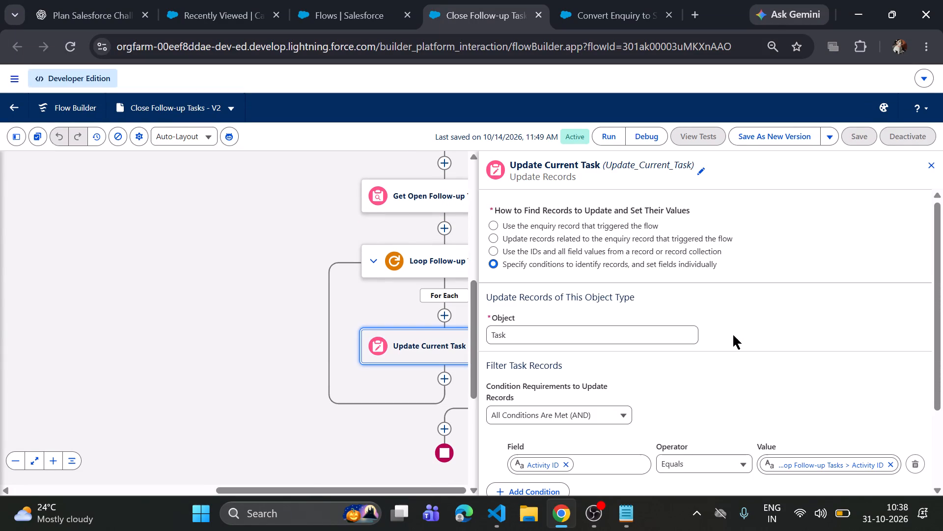
scroll(733, 335, down, 5)
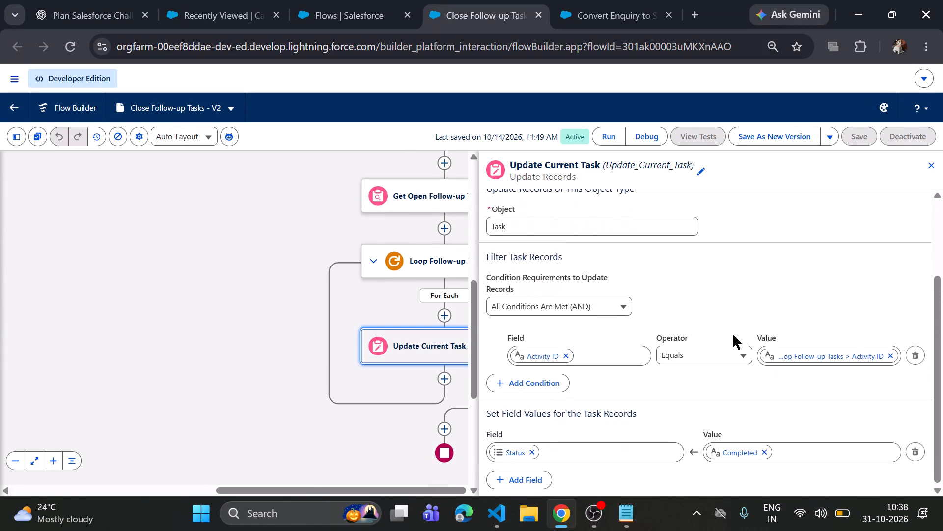
scroll(733, 335, up, 6)
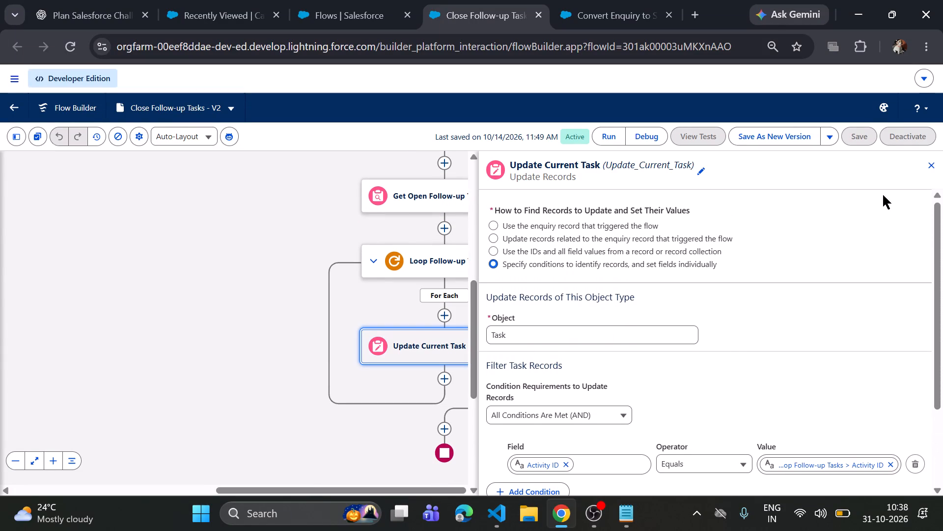
click(932, 168)
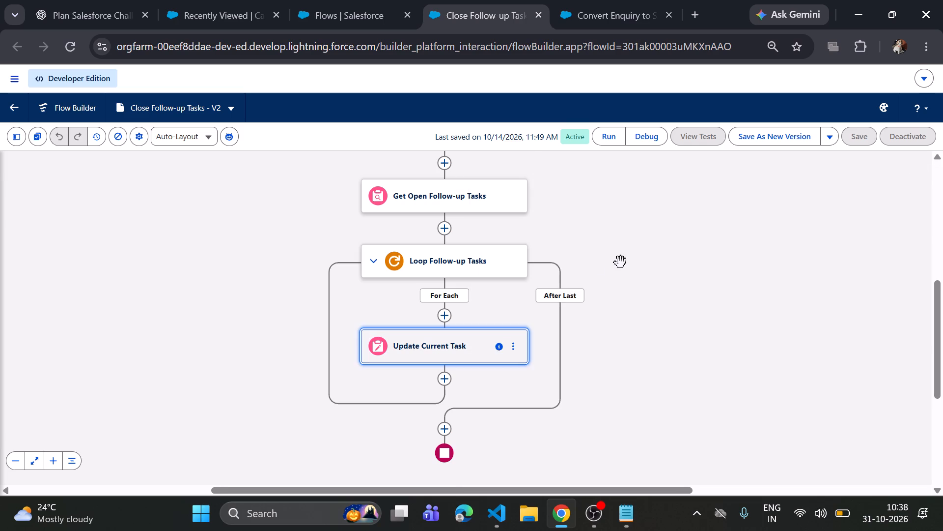
drag(600, 268, 593, 430)
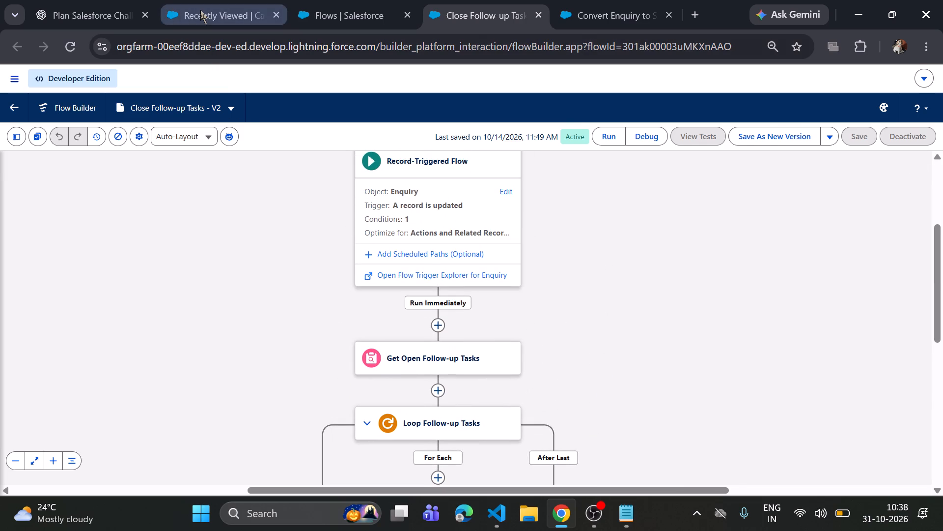
Return to the Spark Nest Enquiries and switch the list view to All.
click(200, 10)
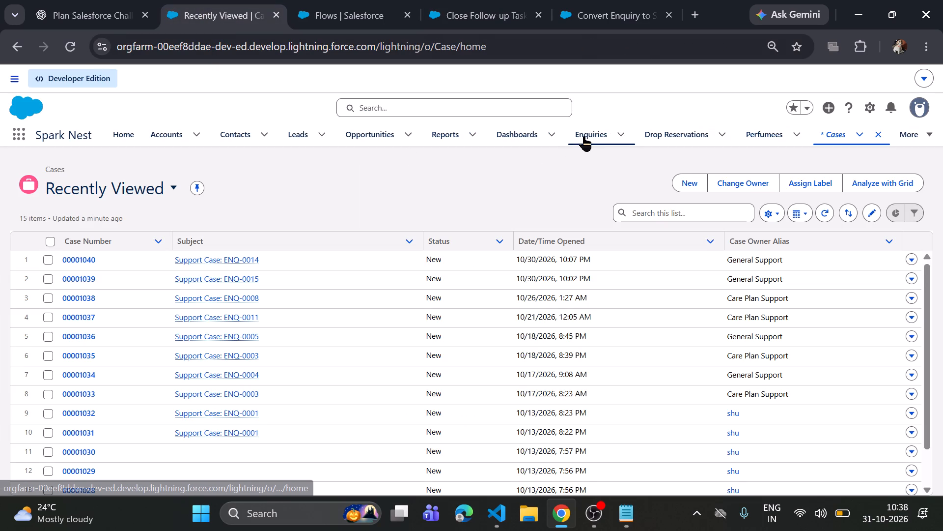
click(584, 136)
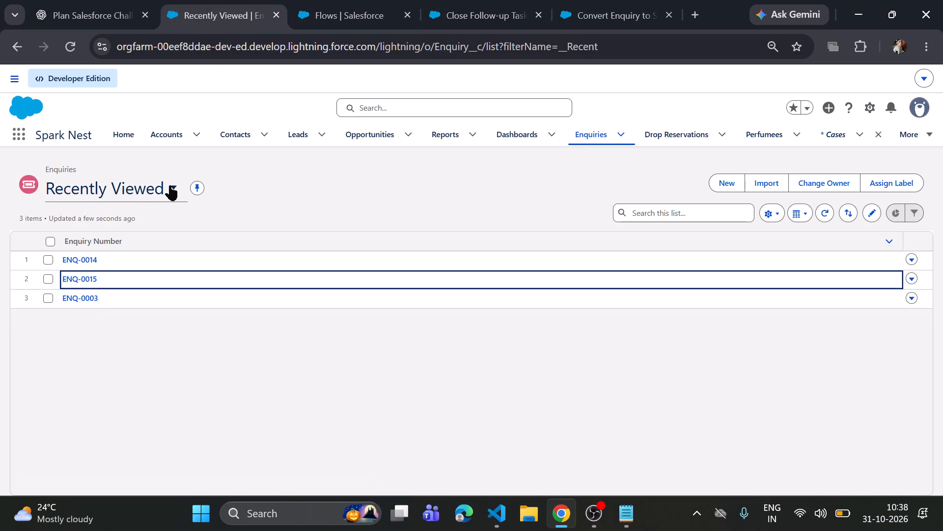
click(174, 186)
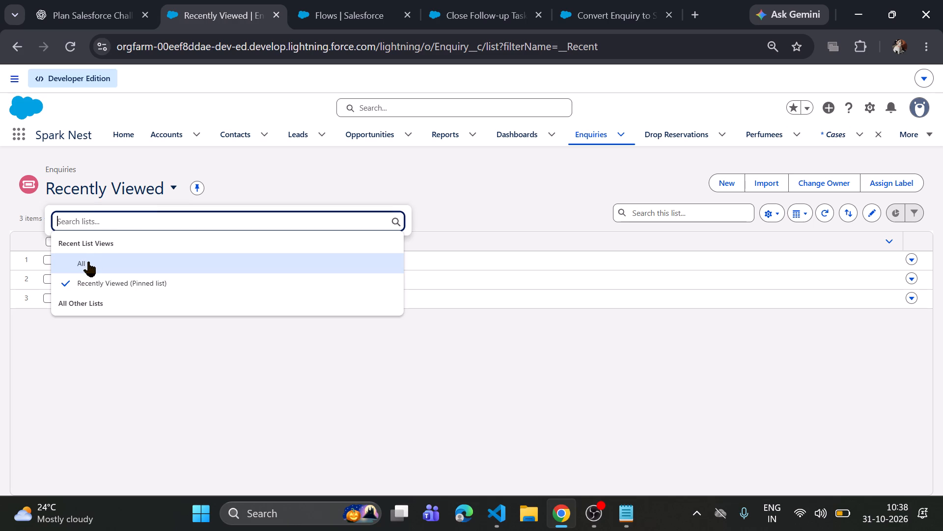
click(88, 262)
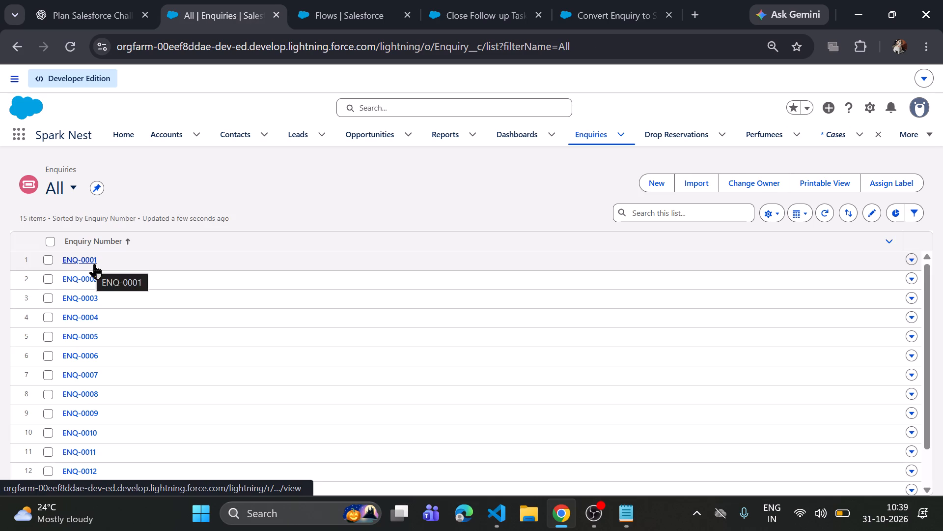
Open enquiry ENQ-0003 and look over its details and the tasks in its activity timeline.
click(69, 297)
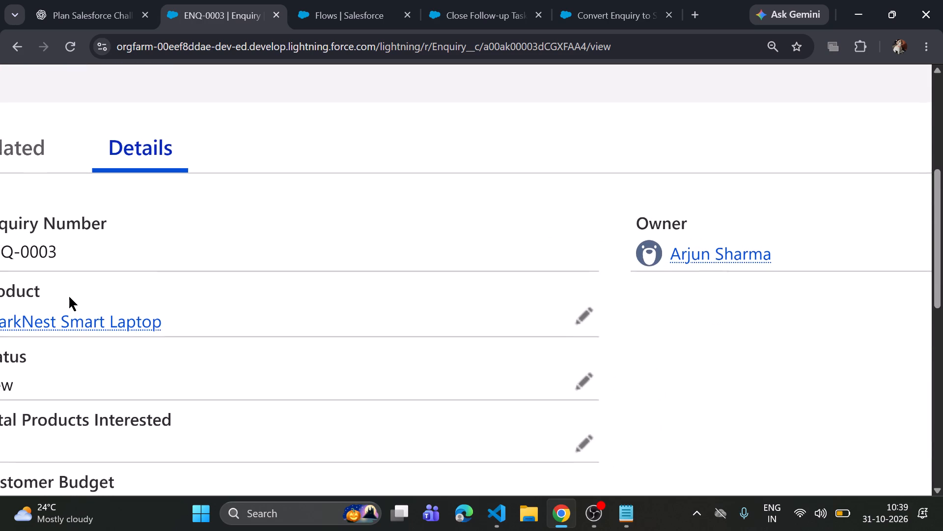
scroll(69, 297, right, 3)
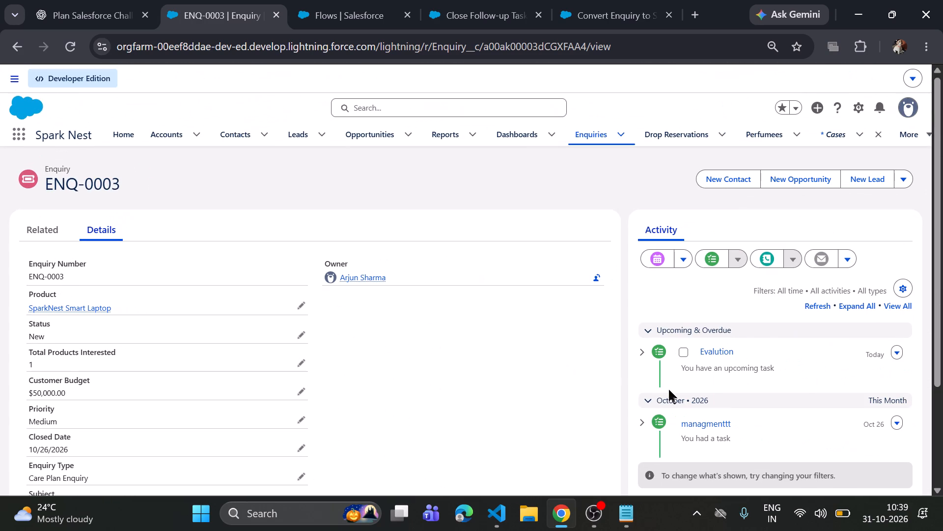
scroll(685, 392, left, 2)
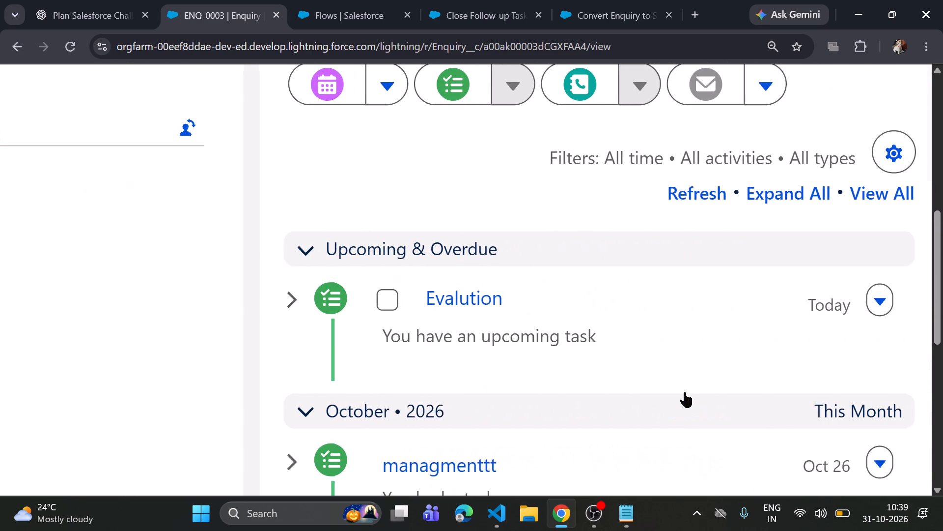
scroll(685, 392, left, 3)
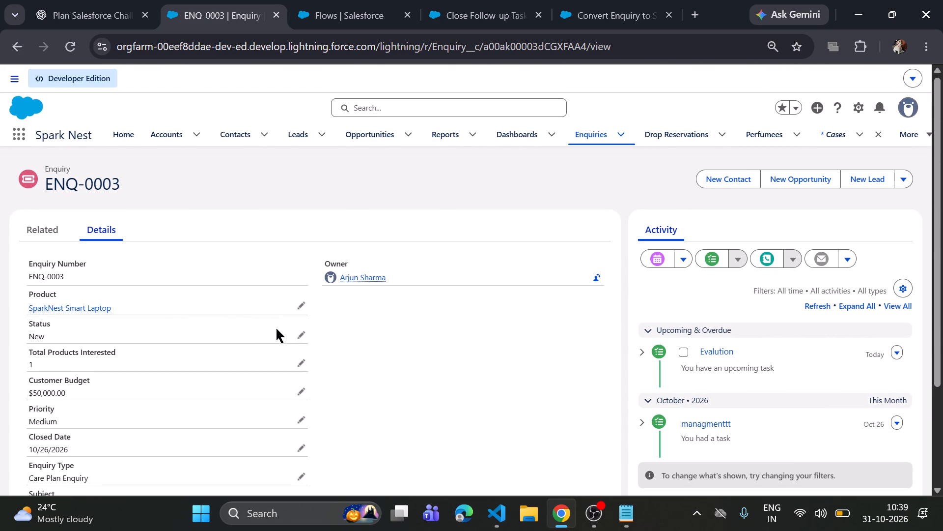
Set the status of enquiry ENQ-0003 to Closed and save the record.
scroll(302, 336, right, 1)
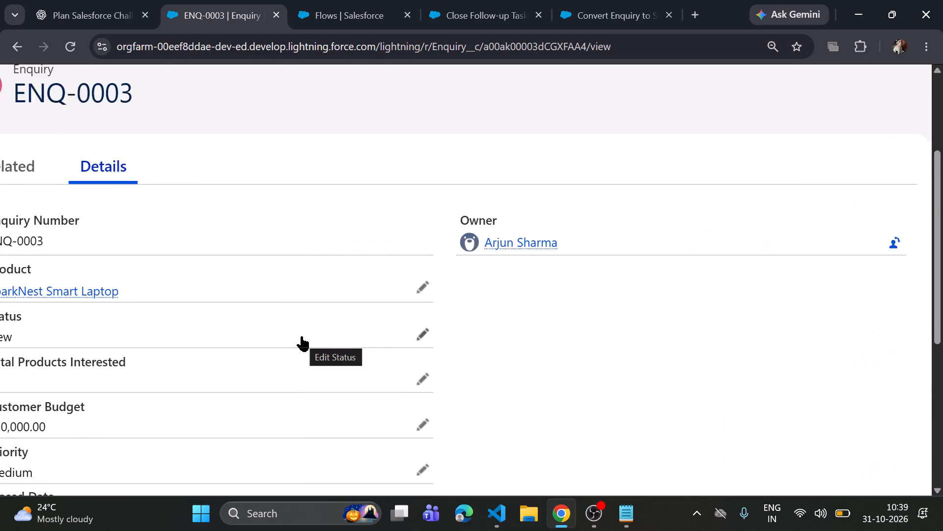
scroll(302, 336, right, 2)
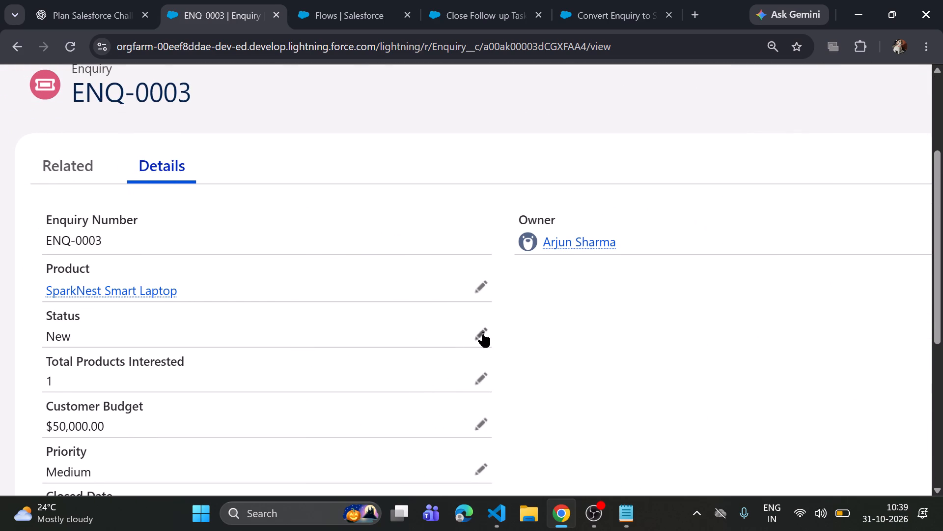
click(482, 332)
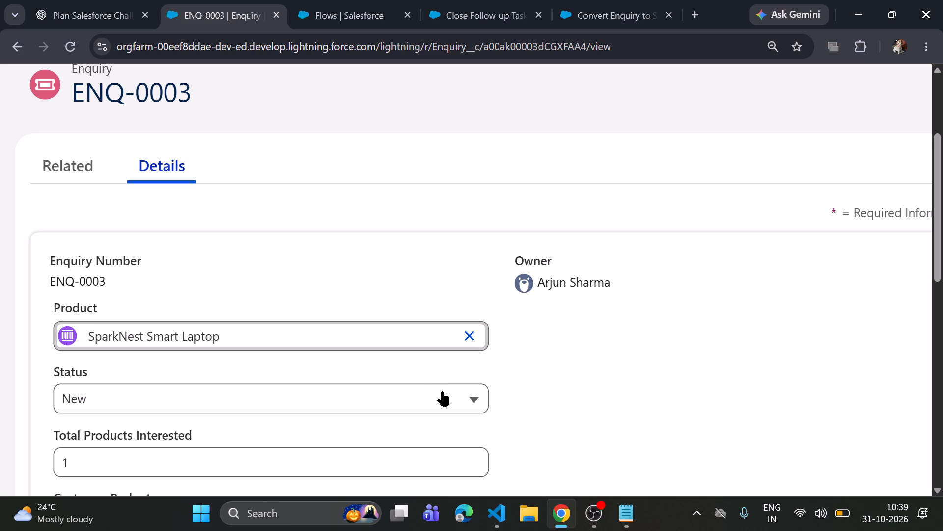
click(453, 400)
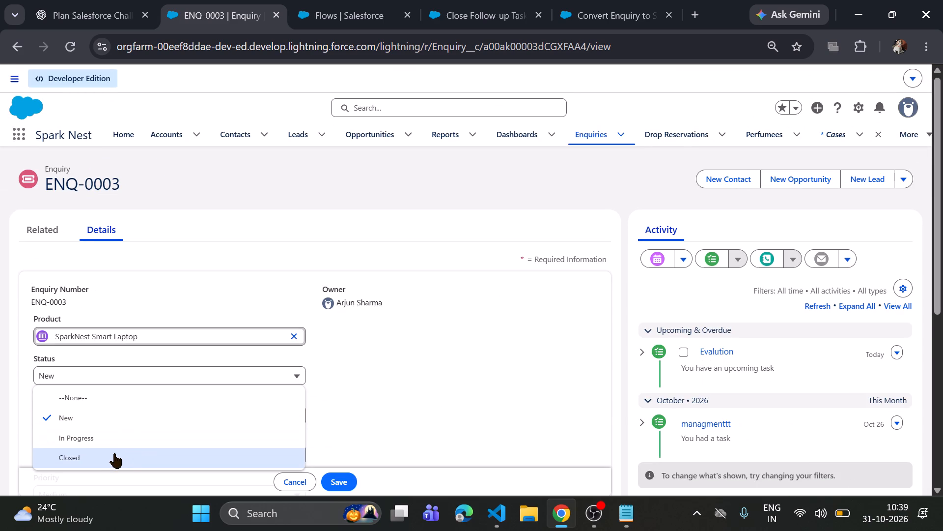
click(114, 453)
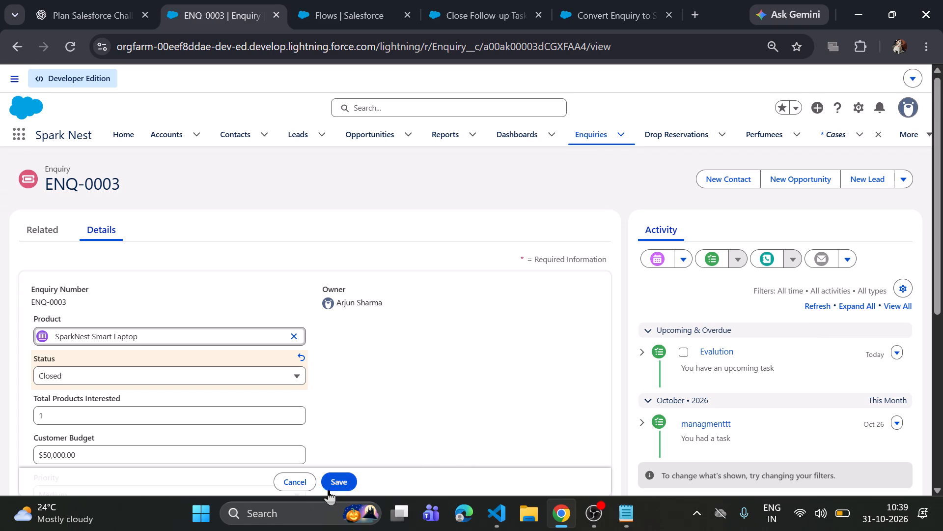
click(333, 484)
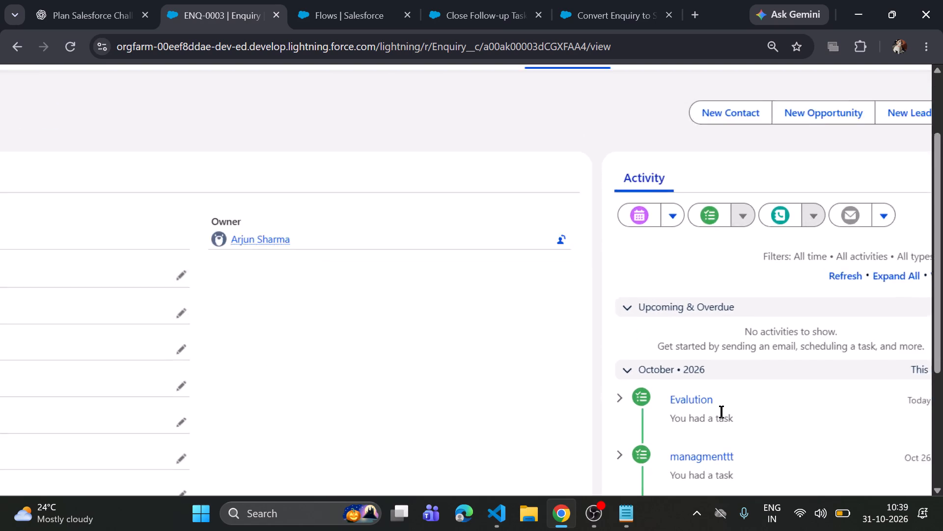
Examine the Evalution and managmenttt tasks in the enquiry's activity timeline and the updated record details.
scroll(721, 412, left, 2)
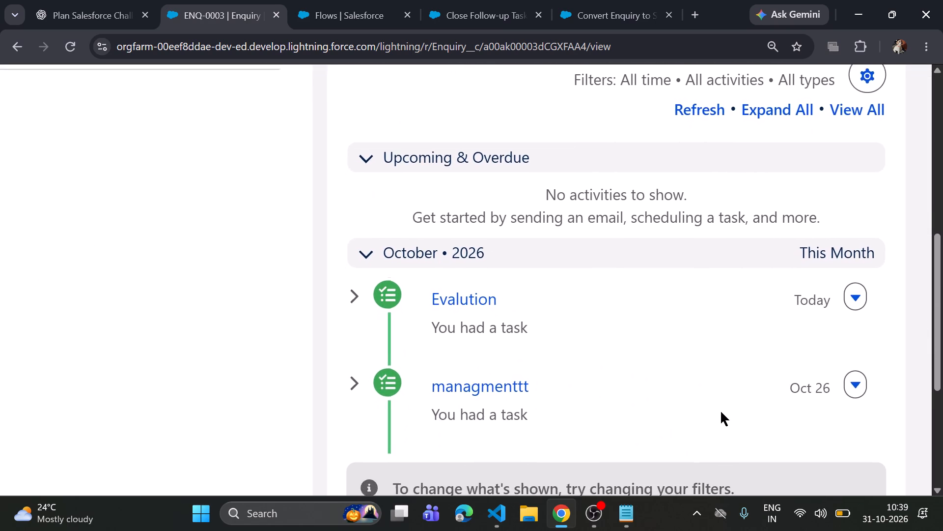
scroll(721, 412, left, 2)
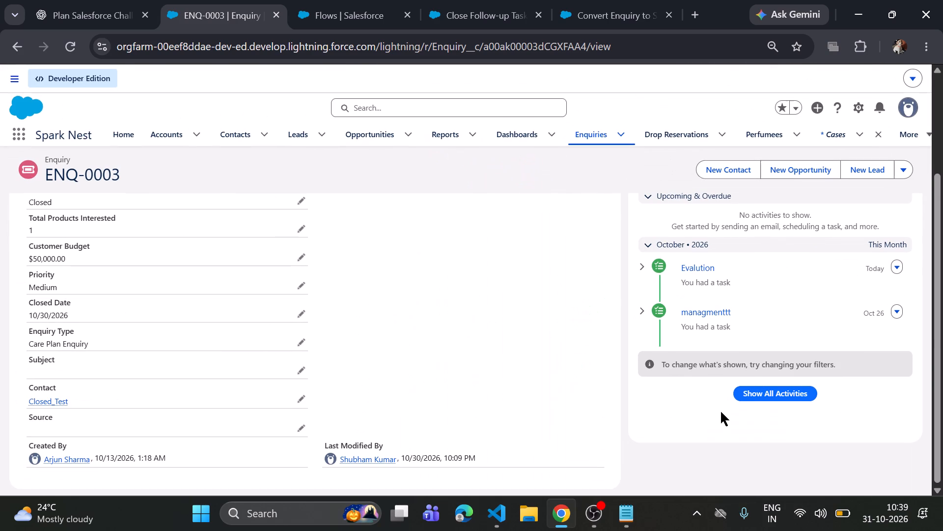
scroll(487, 349, up, 2)
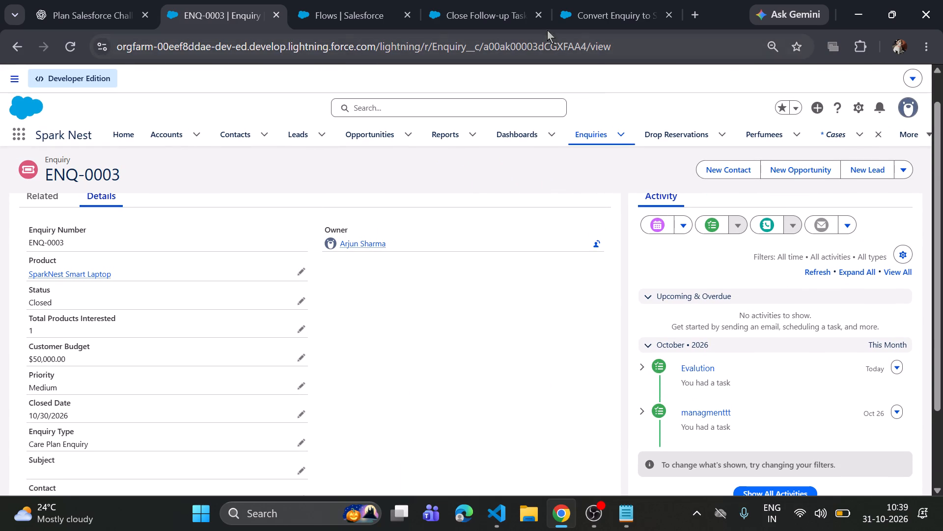
Return to the Close Follow-up Tasks flow and look over its task loop down to the end element.
click(603, 0)
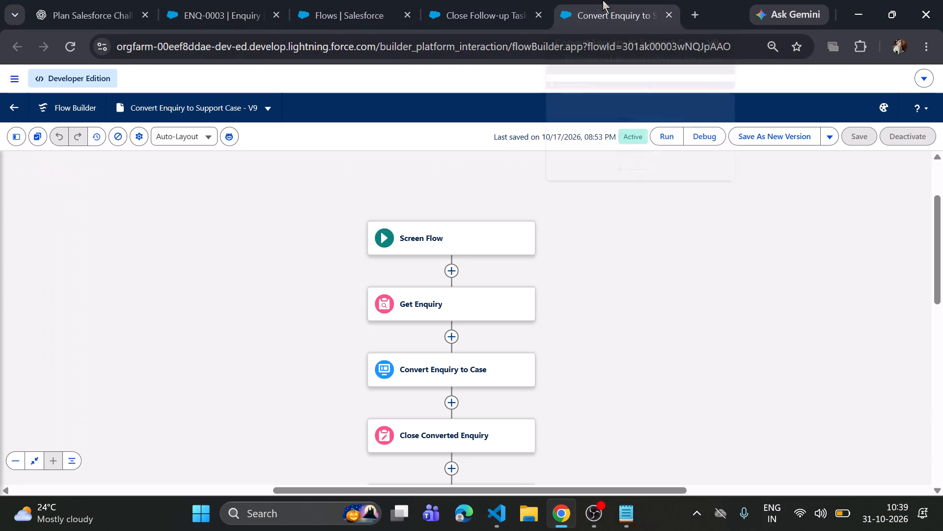
click(484, 0)
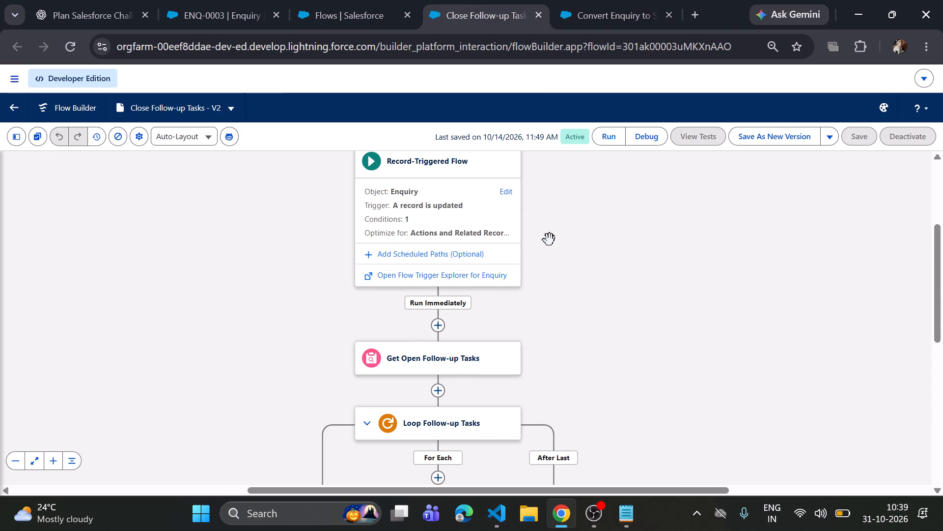
drag(555, 278, 525, 69)
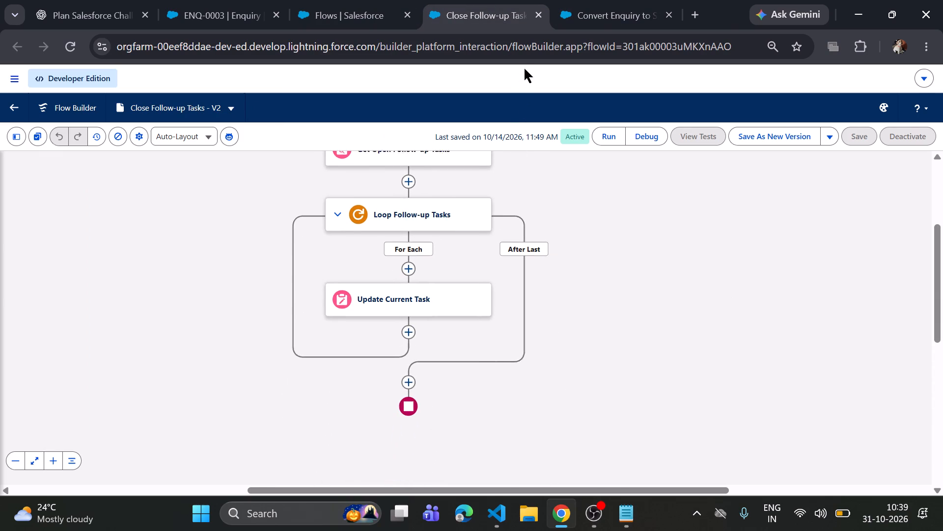
drag(525, 69, 525, 70)
Find the Weekly Enquiry Summary flow in the All Flows list and open it in Flow Builder.
click(330, 4)
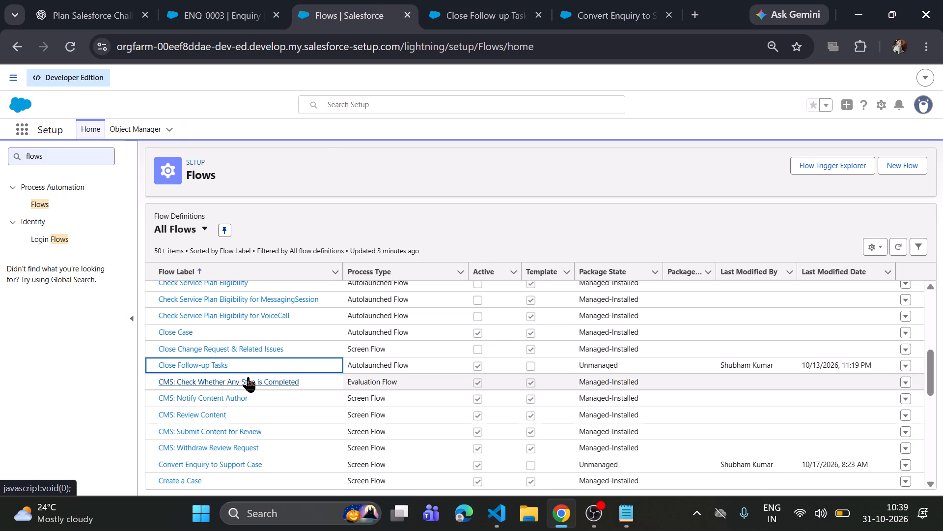
scroll(248, 377, down, 3)
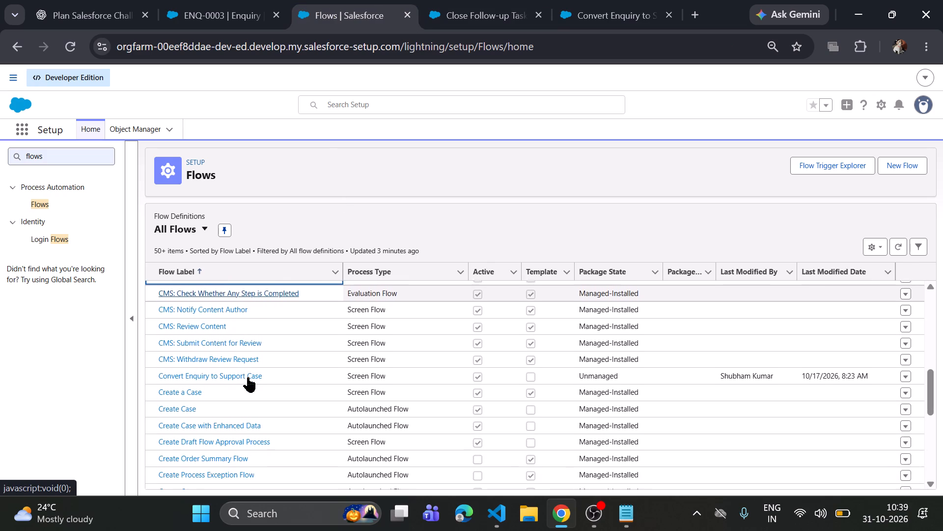
scroll(248, 377, down, 3)
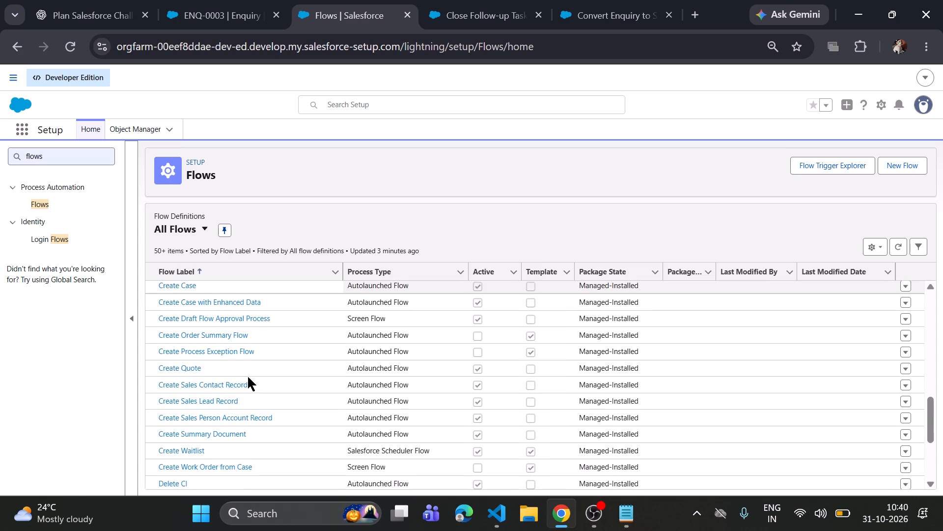
scroll(248, 377, down, 1)
scroll(248, 377, right, 1)
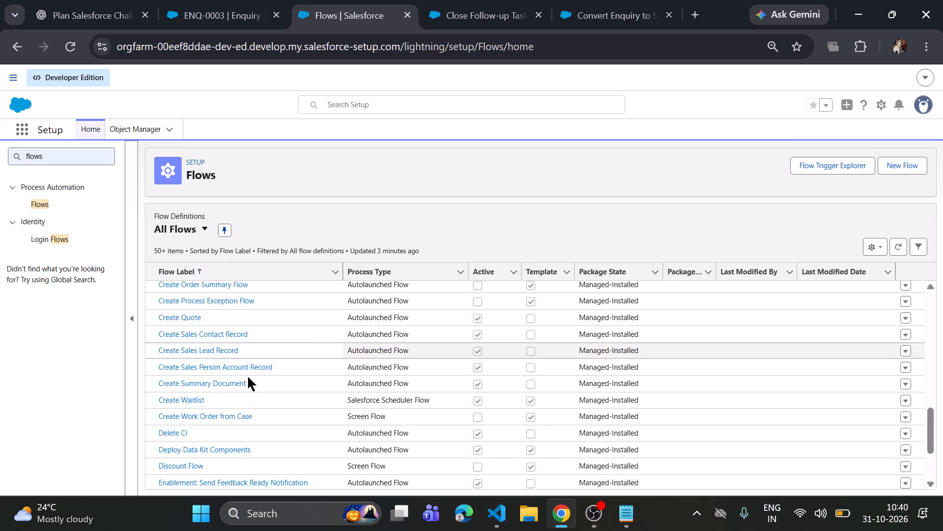
scroll(248, 377, right, 3)
scroll(248, 377, down, 2)
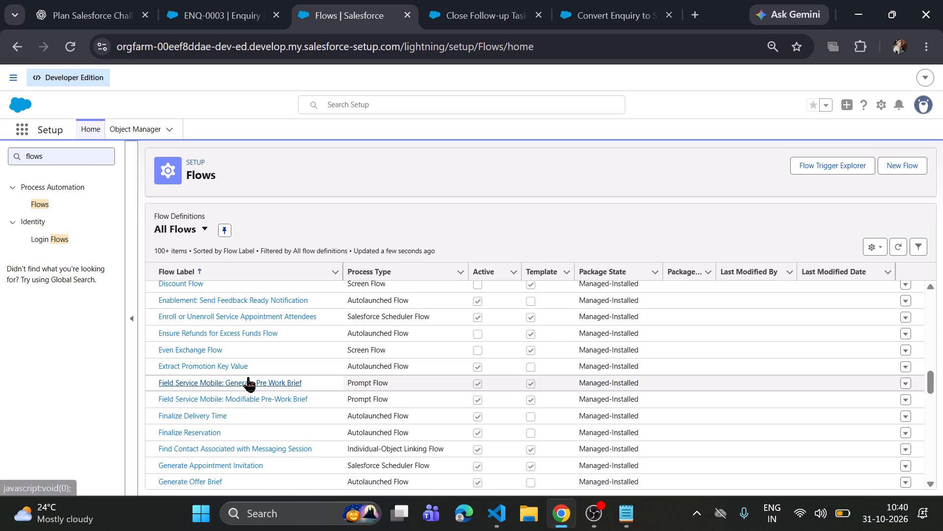
scroll(248, 377, down, 2)
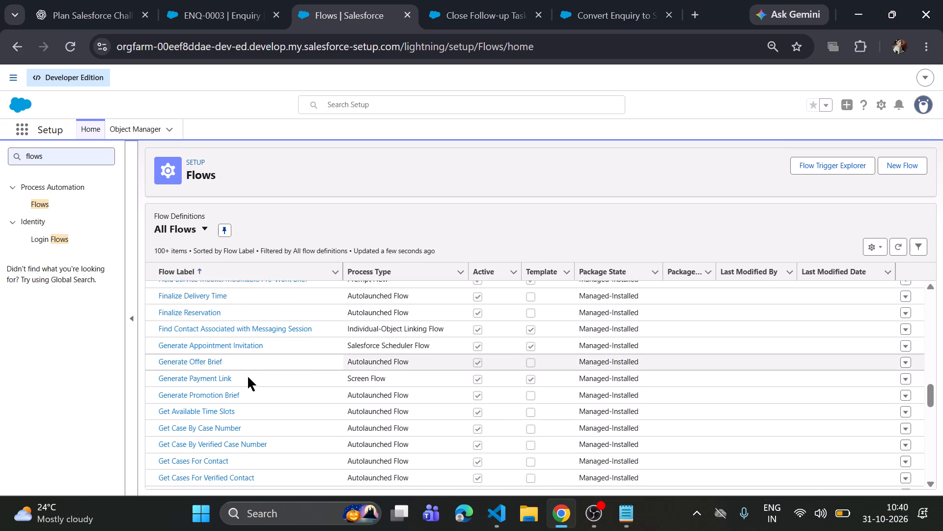
scroll(248, 377, down, 3)
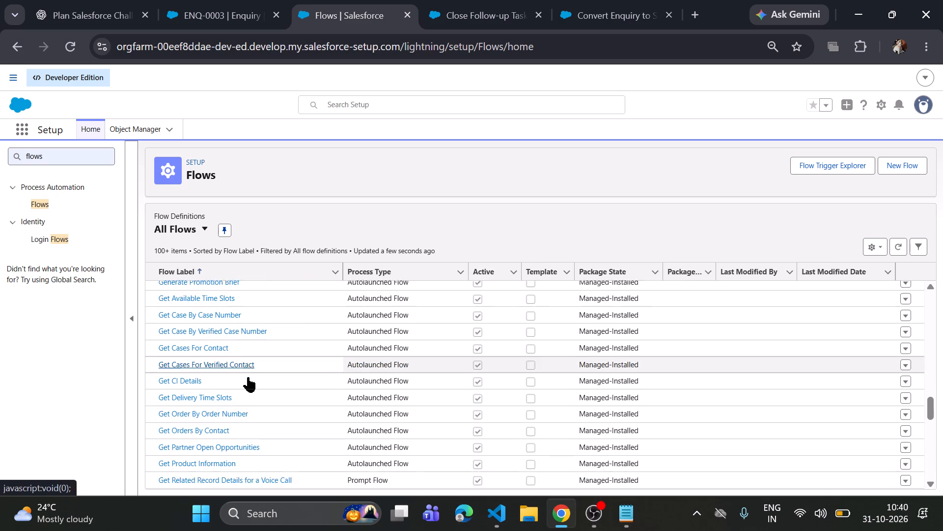
scroll(248, 377, down, 4)
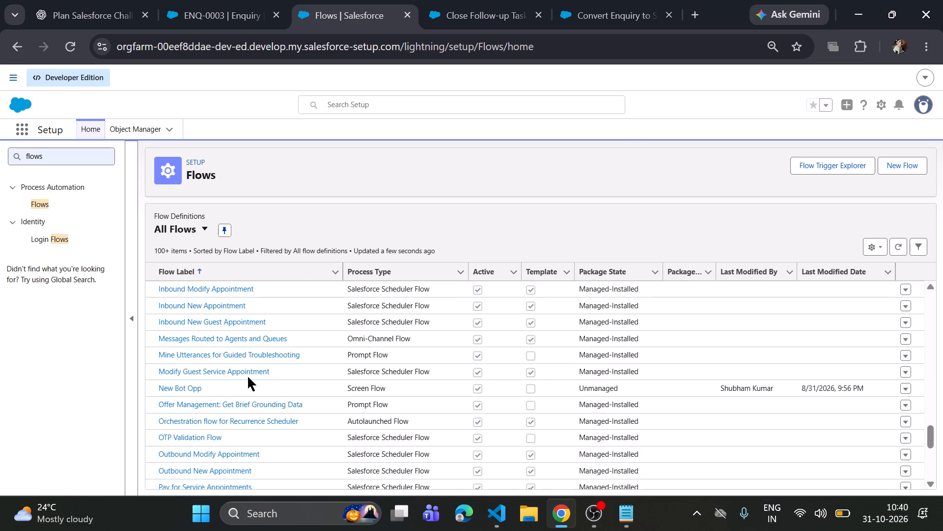
scroll(248, 377, down, 4)
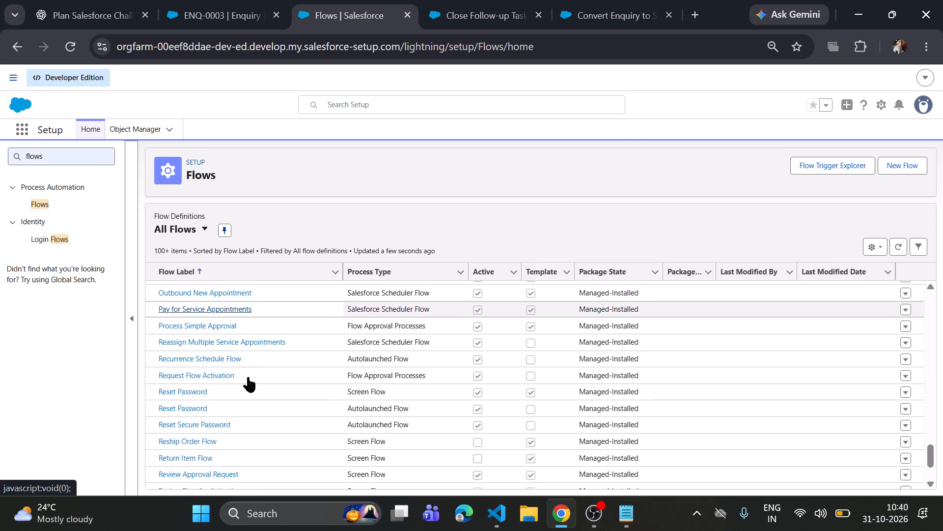
scroll(248, 377, down, 4)
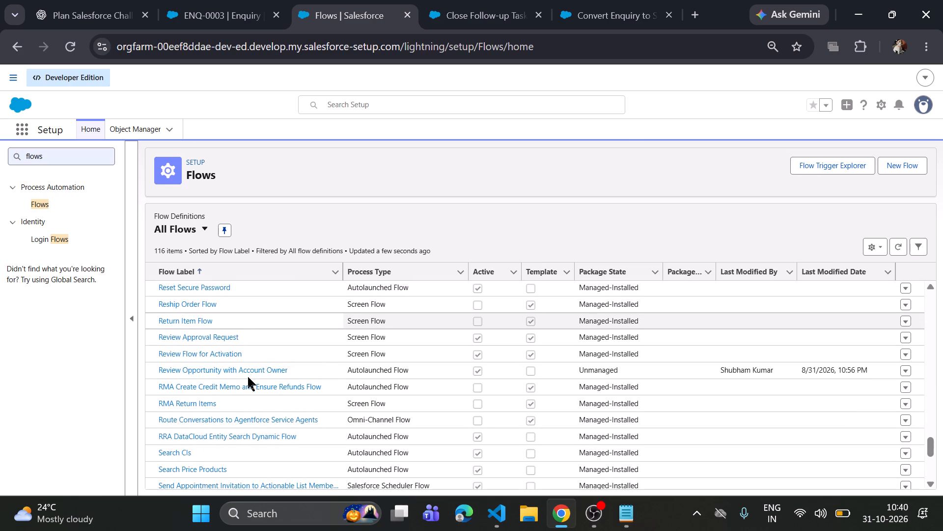
scroll(248, 377, down, 4)
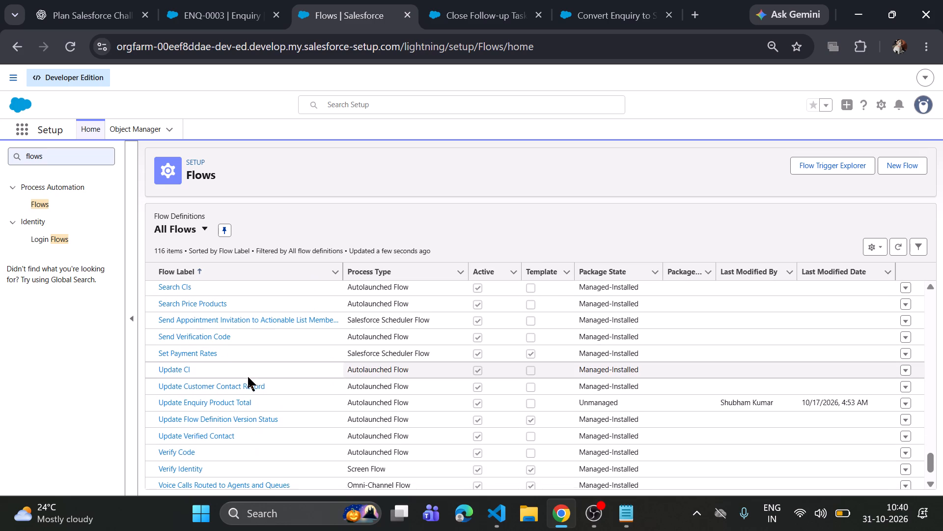
scroll(248, 377, down, 2)
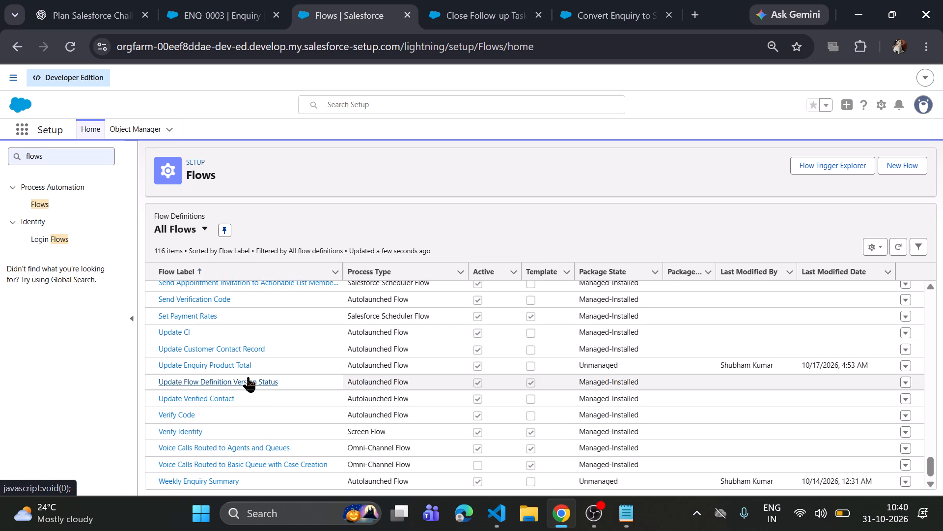
scroll(248, 377, down, 1)
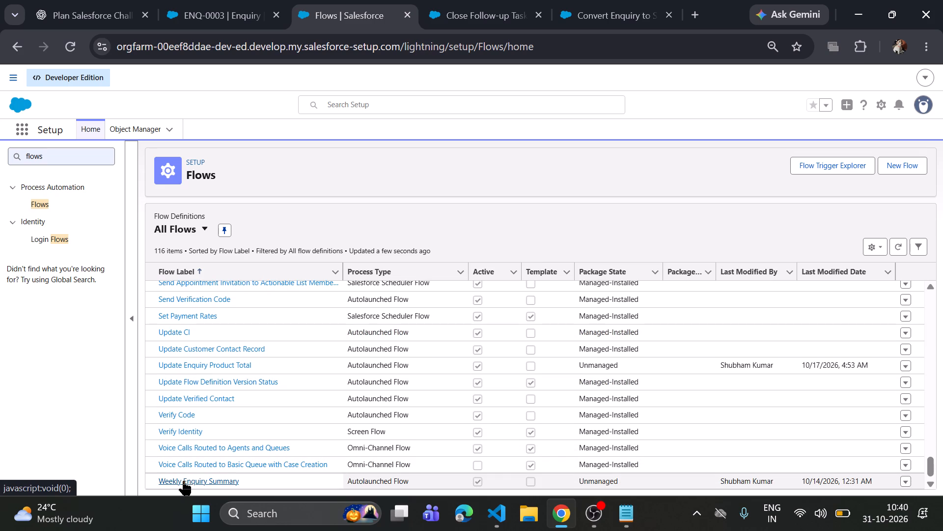
click(184, 481)
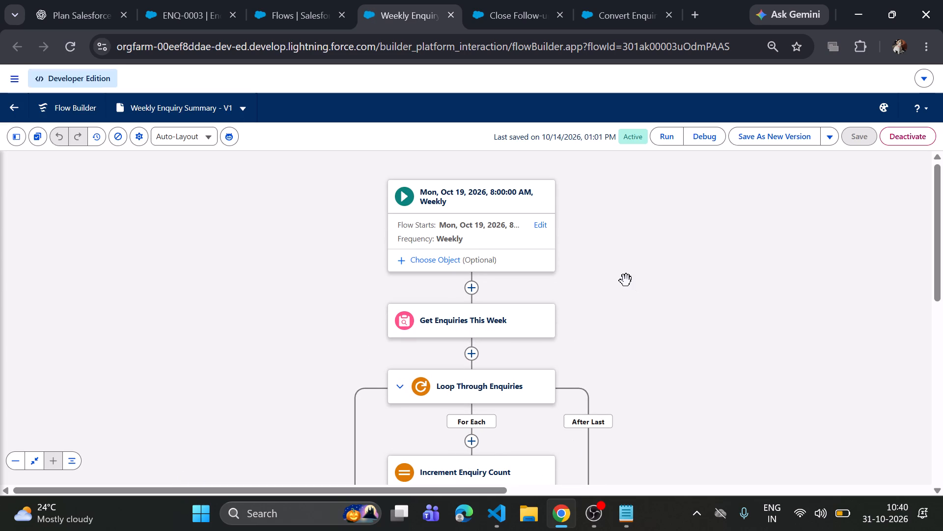
Open the Get Enquiries This Week element and examine its object, filter condition, sort order and record storage settings.
drag(626, 281, 625, 267)
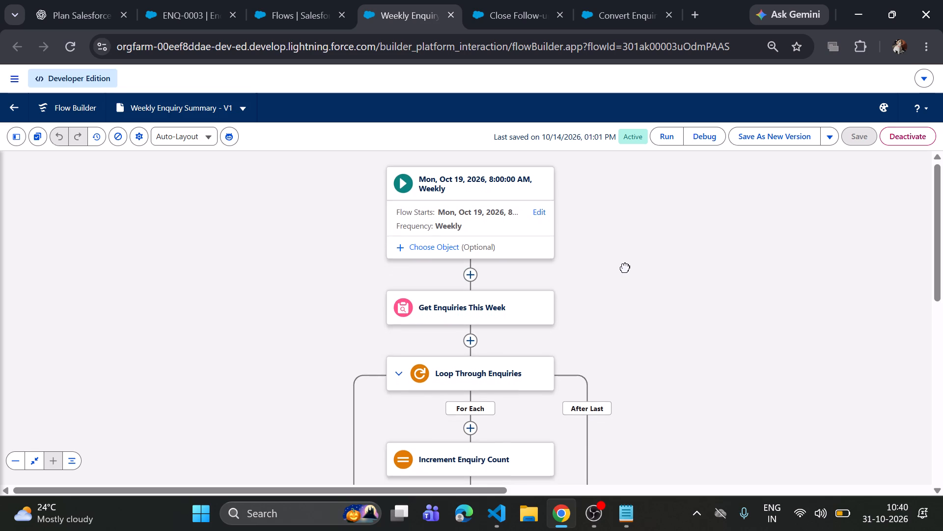
drag(625, 267, 618, 225)
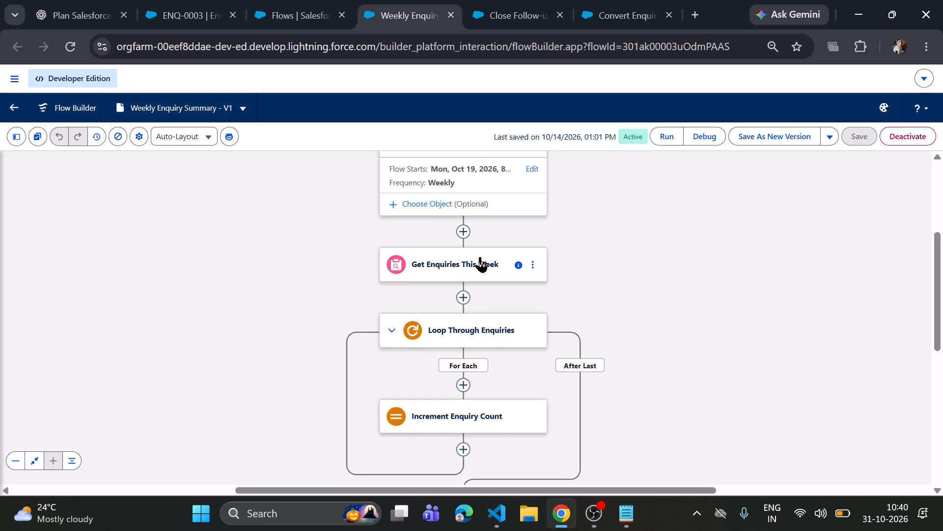
click(478, 258)
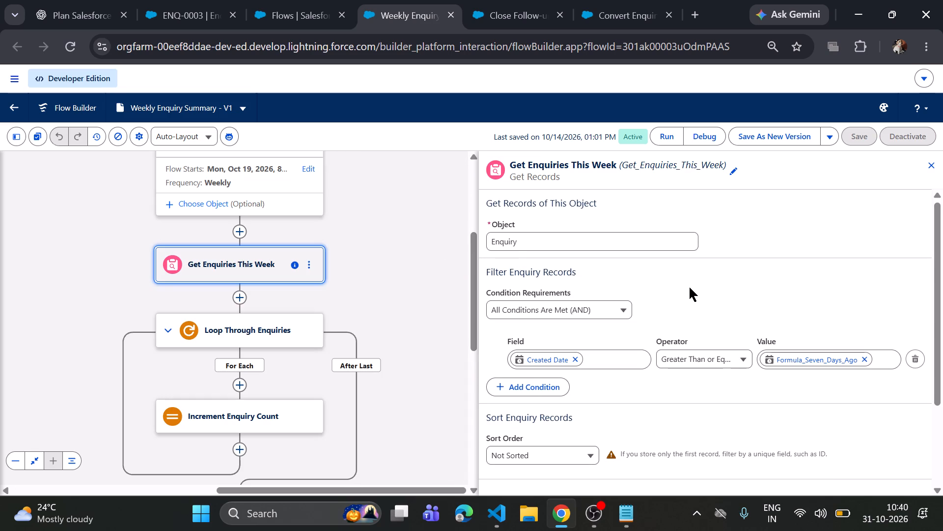
scroll(688, 290, down, 4)
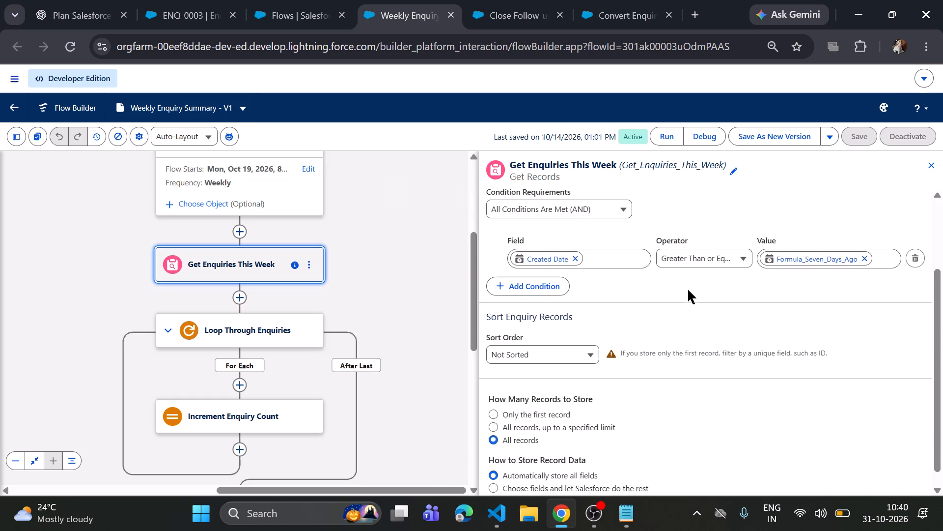
scroll(688, 290, down, 1)
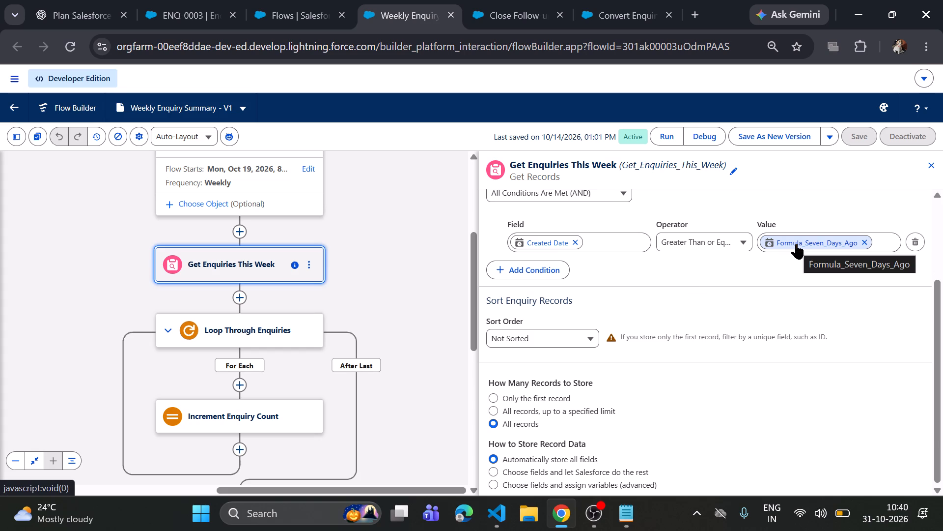
scroll(673, 299, down, 2)
scroll(673, 299, up, 2)
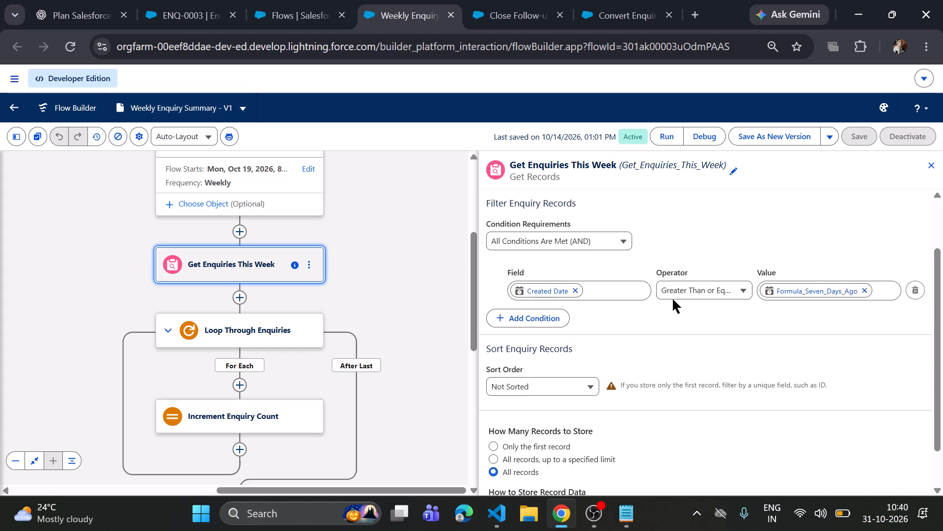
scroll(673, 299, up, 3)
click(932, 167)
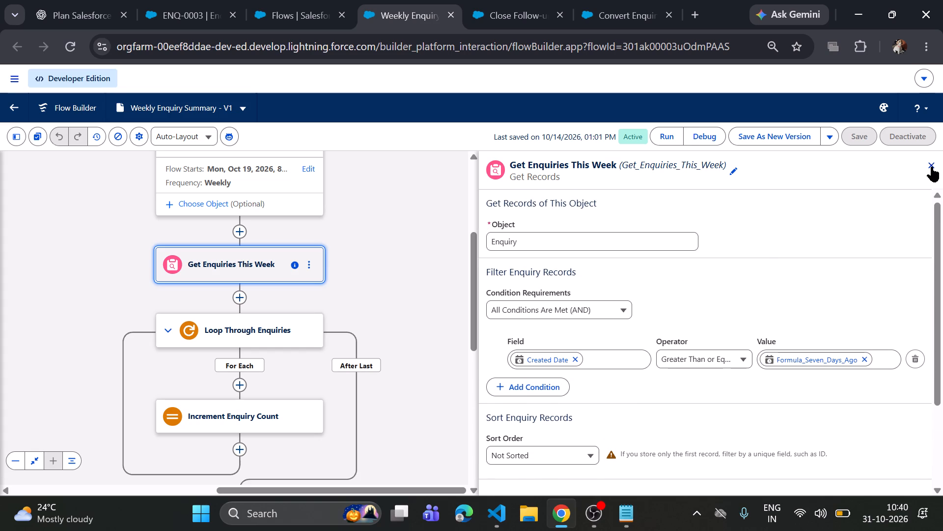
Open the Loop Through Enquiries element and examine its collection variable and iteration direction.
scroll(567, 336, down, 1)
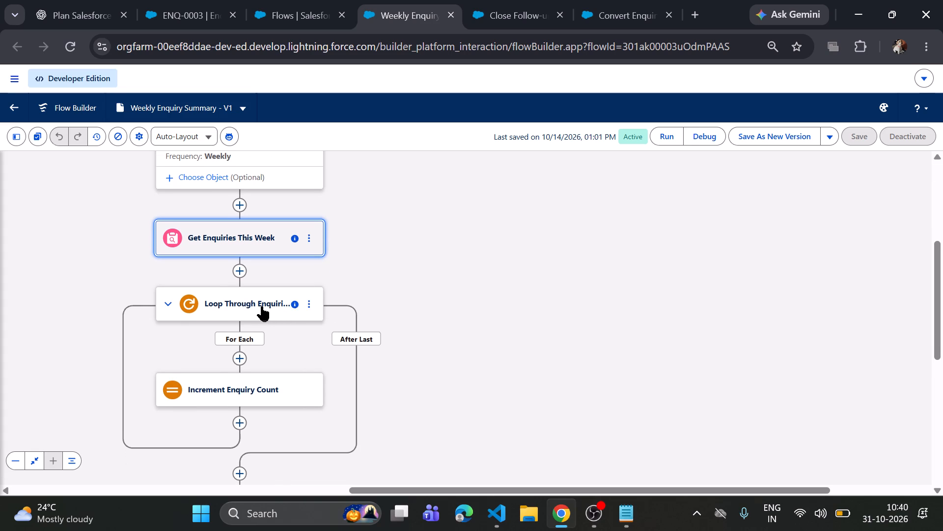
click(257, 304)
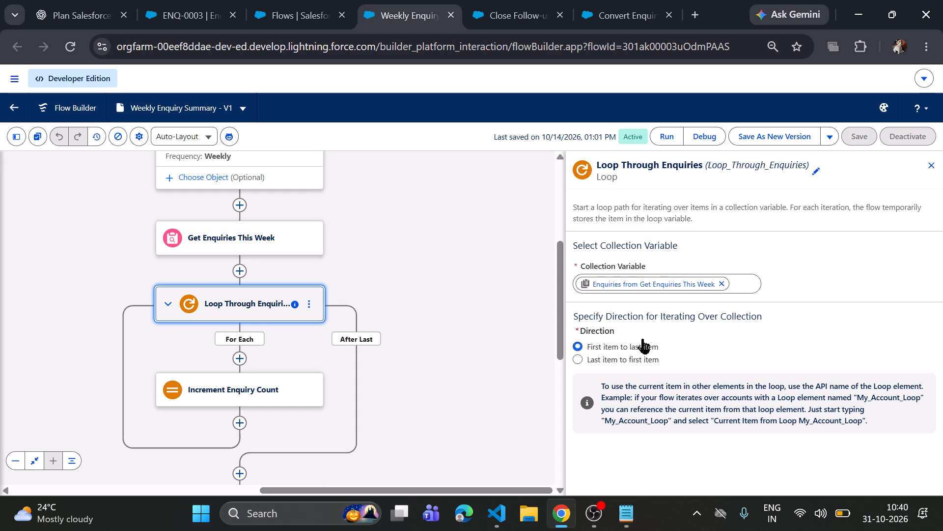
scroll(642, 339, down, 4)
scroll(642, 339, up, 4)
click(932, 166)
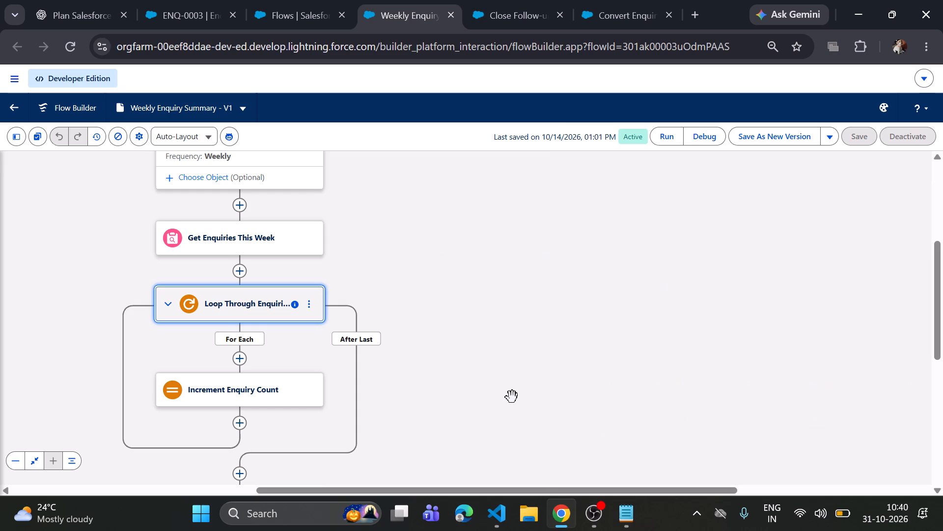
Open the Create Weekly Summary Task element and examine the field values it sets for the task.
scroll(512, 397, down, 3)
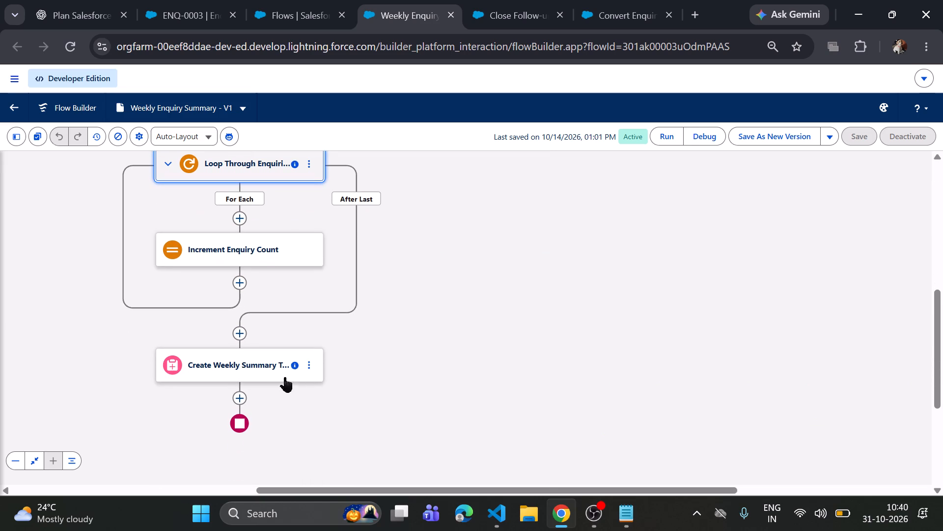
click(245, 365)
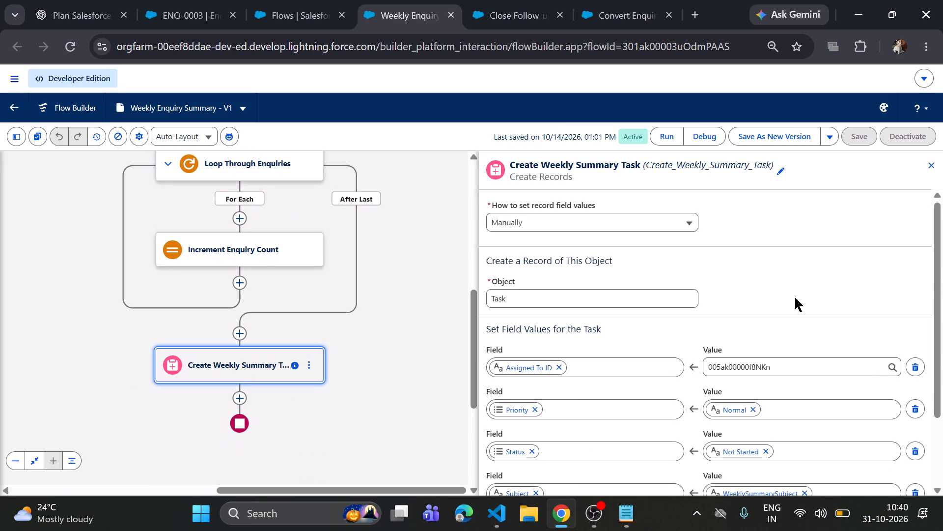
scroll(795, 298, down, 1)
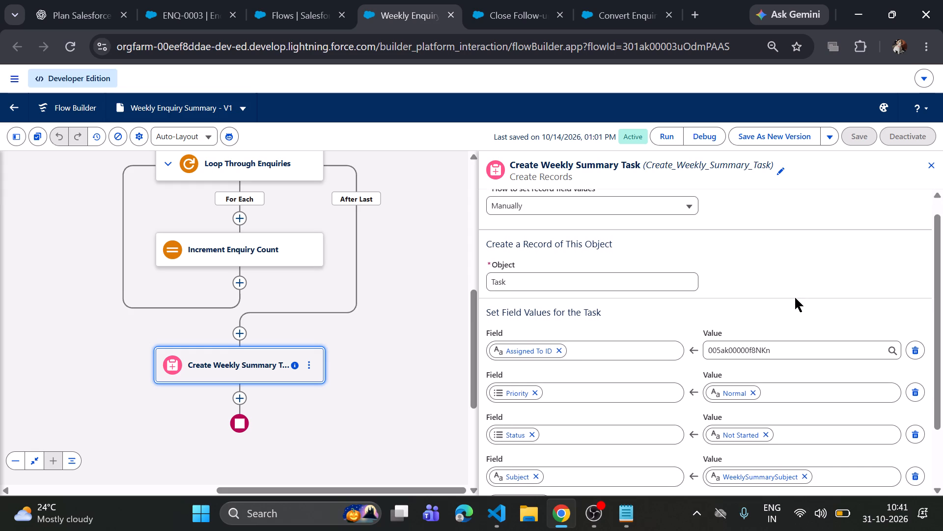
scroll(795, 298, down, 2)
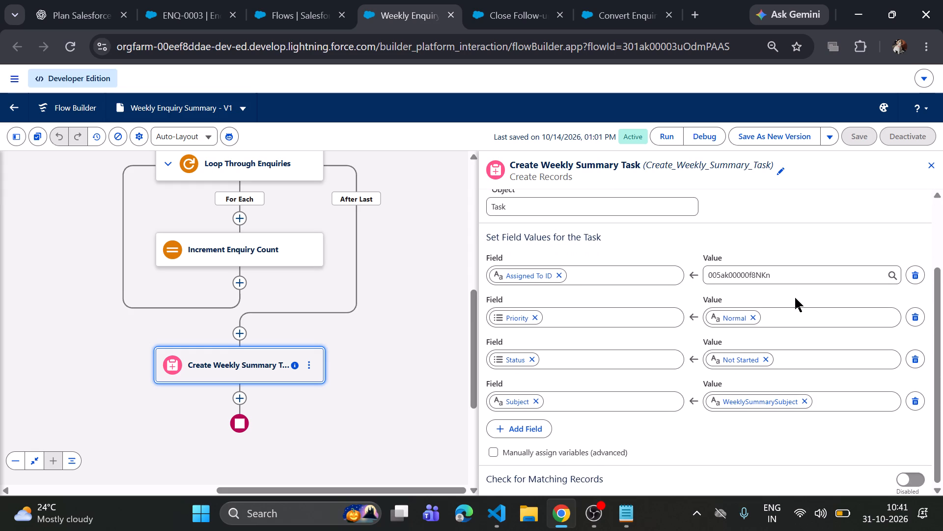
scroll(795, 298, down, 2)
scroll(795, 298, up, 1)
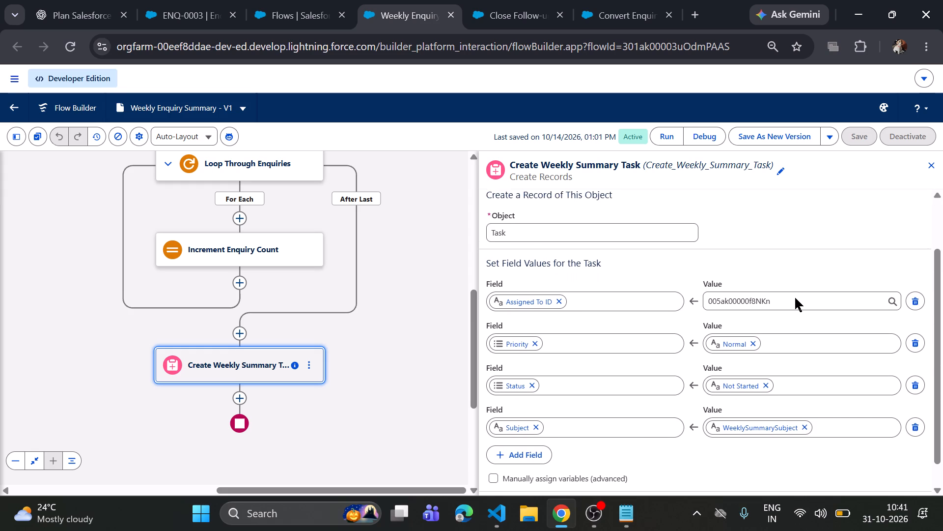
scroll(795, 298, up, 5)
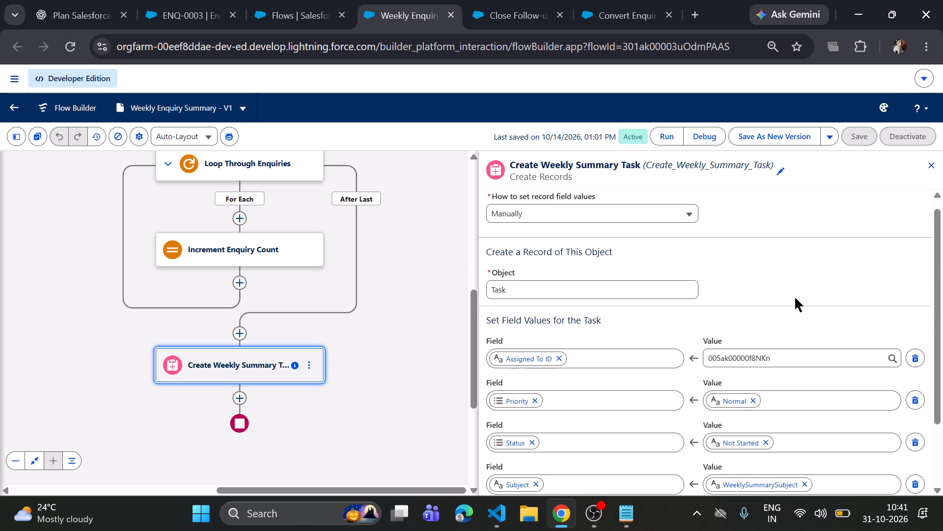
click(930, 167)
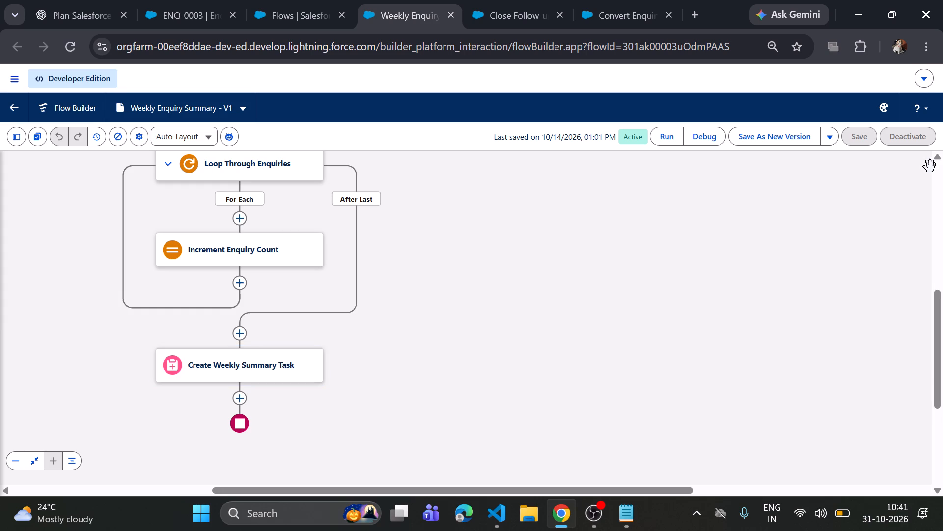
Look over the Weekly Enquiry Summary flow from its summary task back up to the weekly scheduled start.
drag(505, 280, 628, 356)
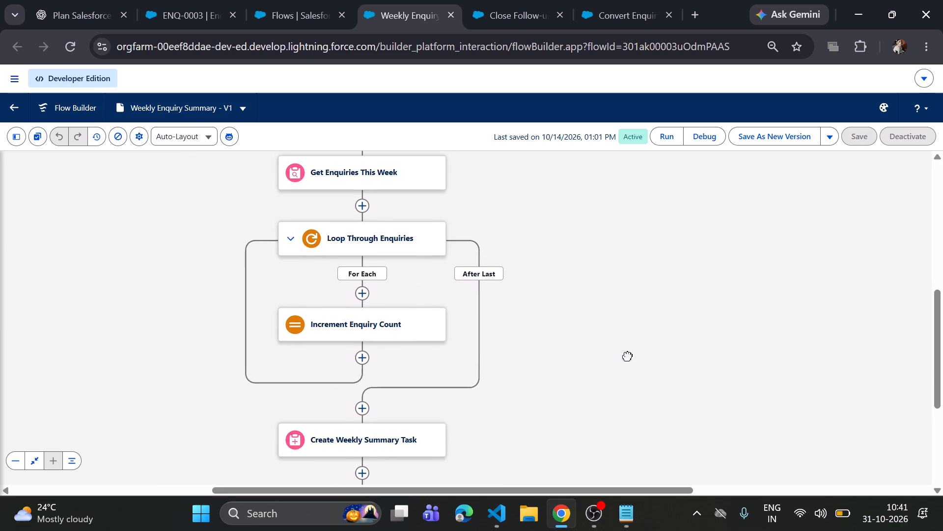
drag(628, 356, 627, 362)
click(280, 0)
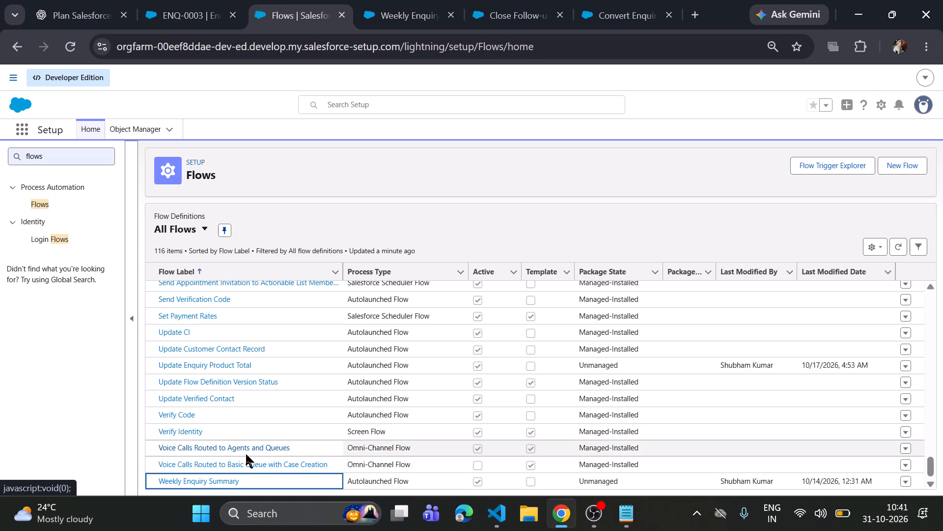
click(614, 0)
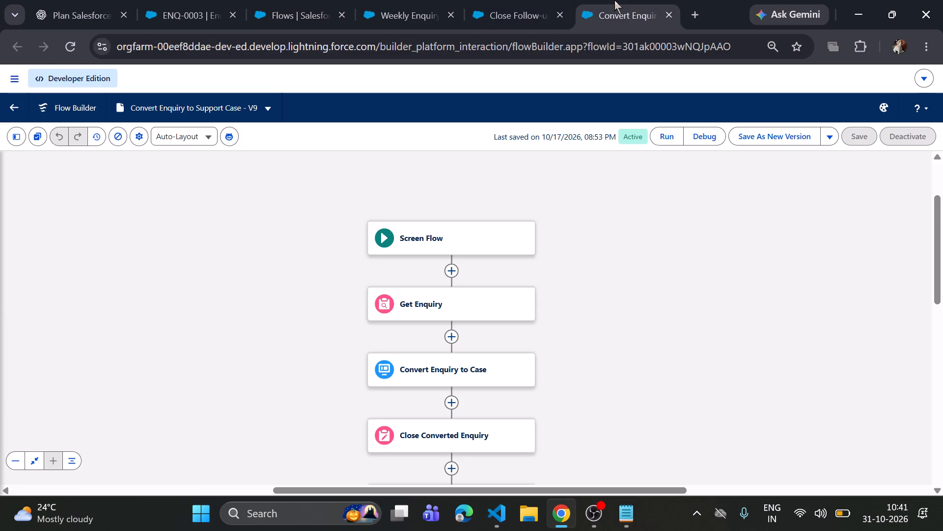
click(393, 0)
drag(539, 269, 542, 273)
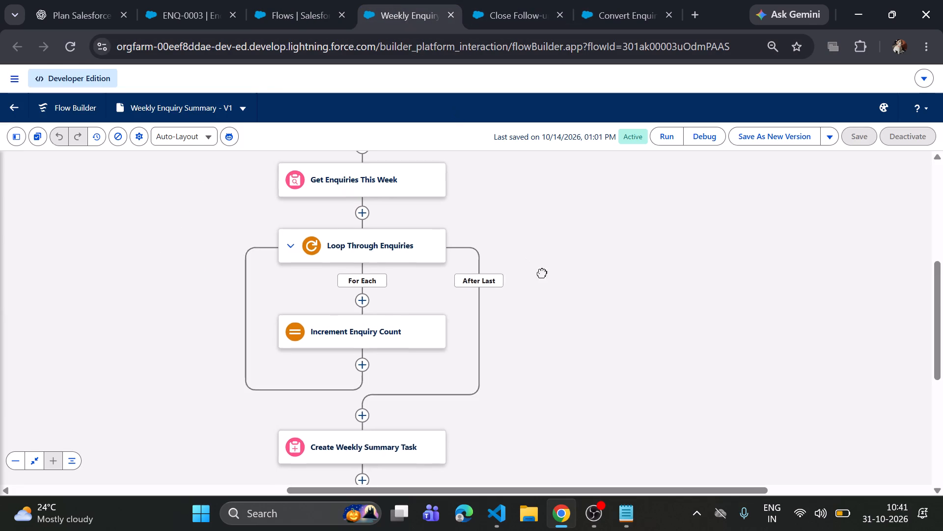
drag(542, 273, 589, 409)
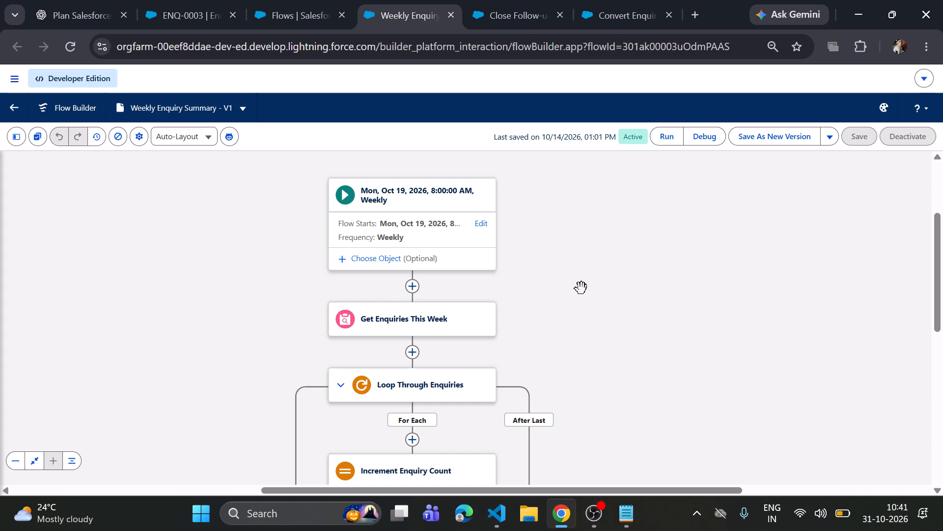
click(582, 289)
Switch to Visual Studio Code and examine the enlarged EnquiryTriggerHandler.cls code, highlighting the whole class.
click(498, 512)
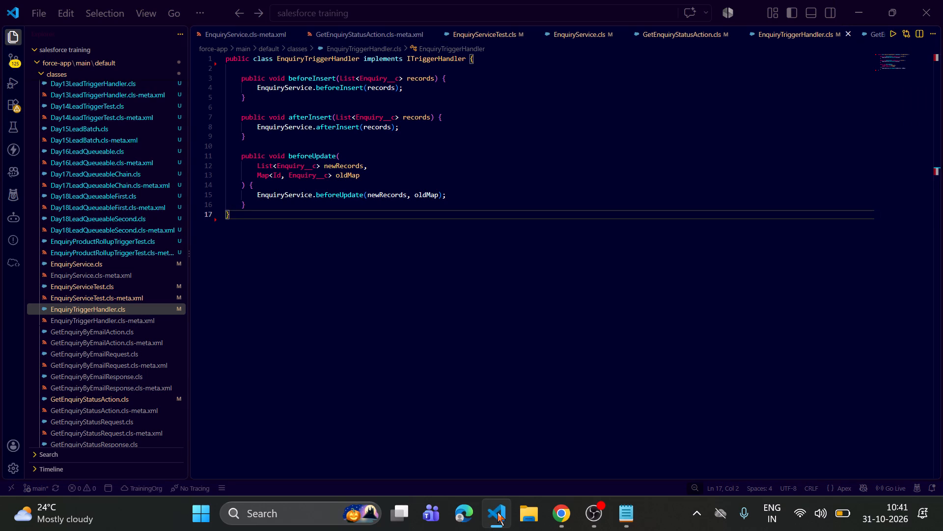
click(101, 310)
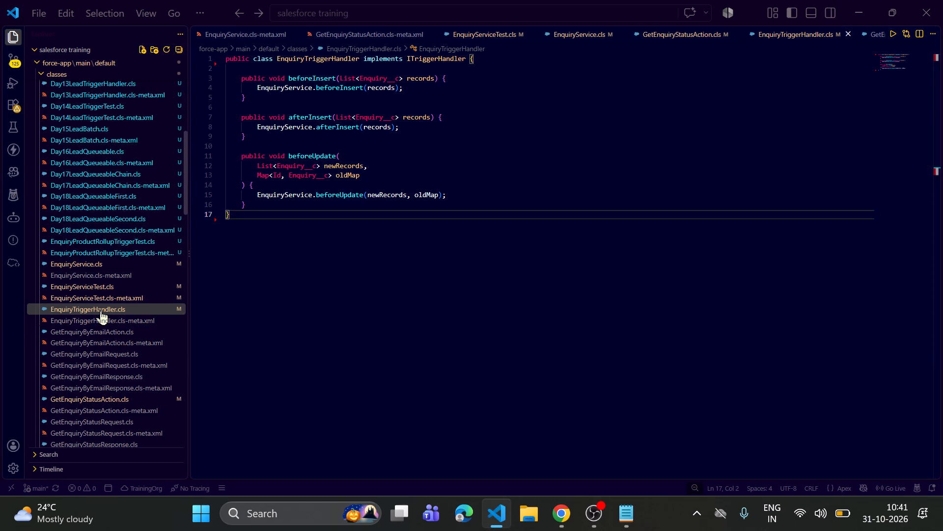
scroll(489, 242, up, 1)
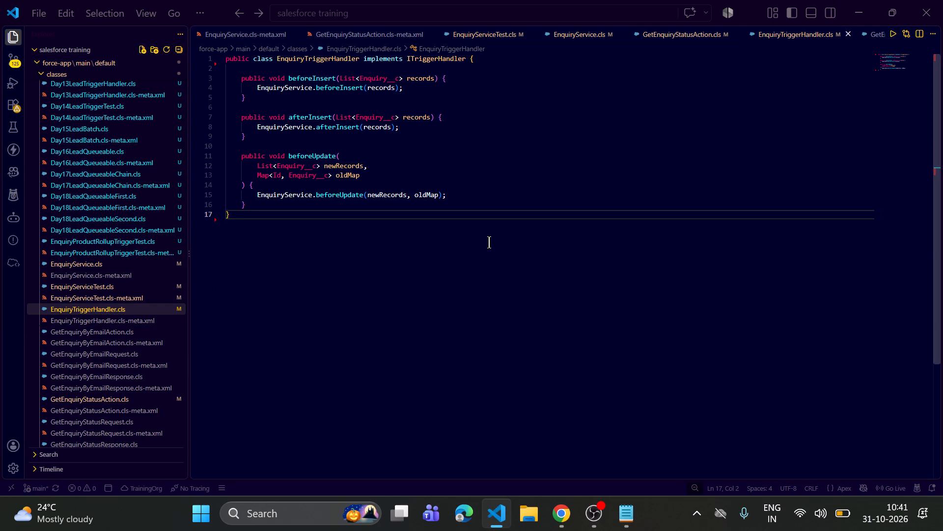
scroll(489, 242, up, 2)
key(ctrl+equal)
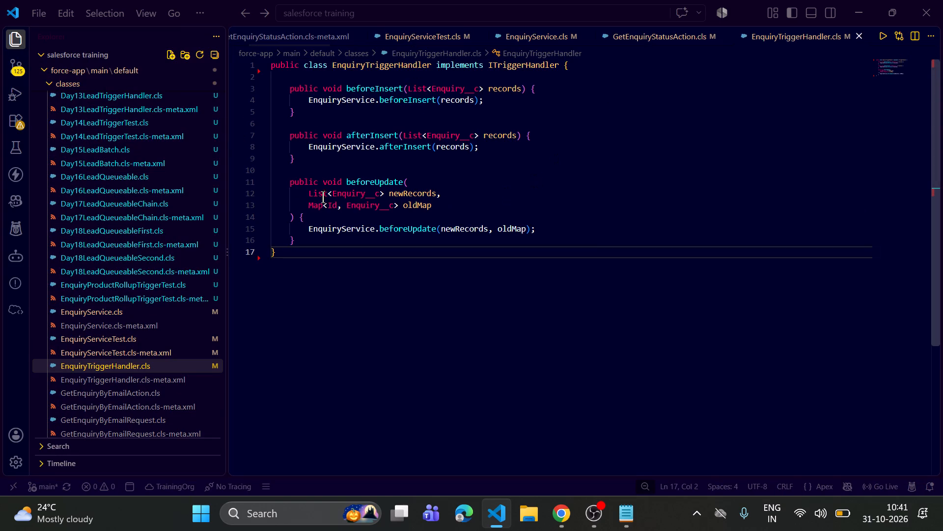
drag(272, 66, 400, 99)
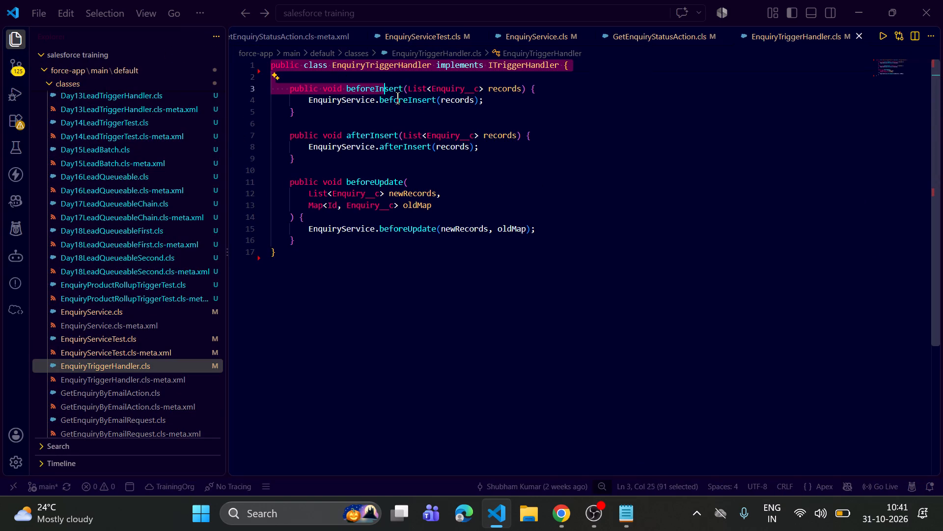
drag(400, 99, 324, 256)
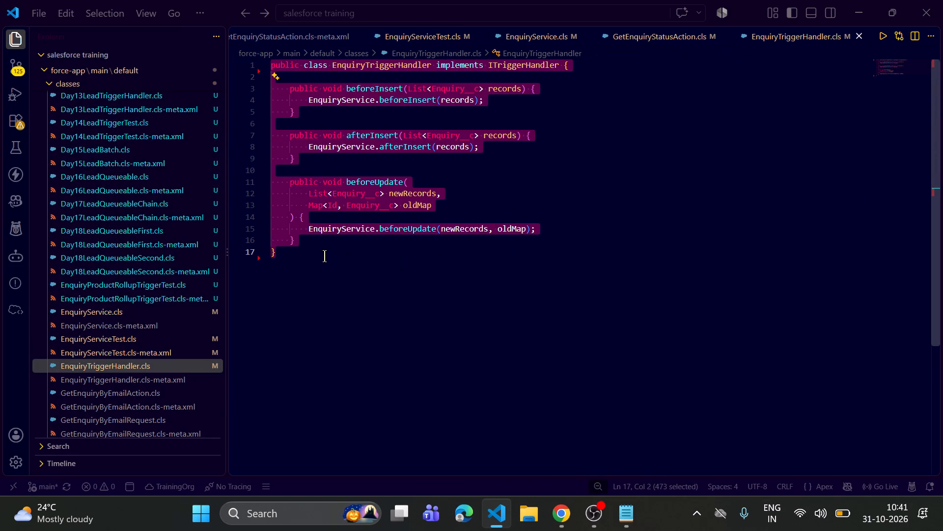
drag(324, 256, 323, 256)
click(514, 167)
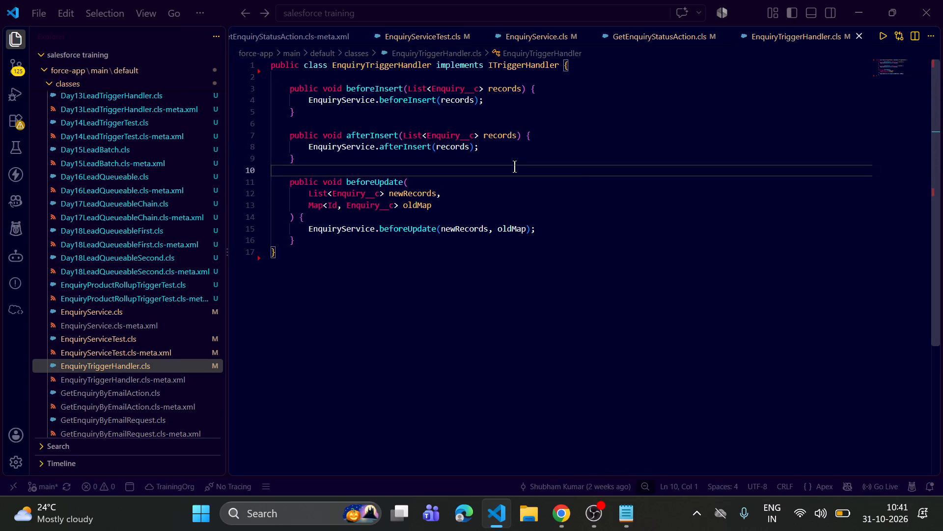
Open EnquiryService.cls and examine its beforeInsert method, highlighting the whole BEFORE INSERT block.
click(118, 310)
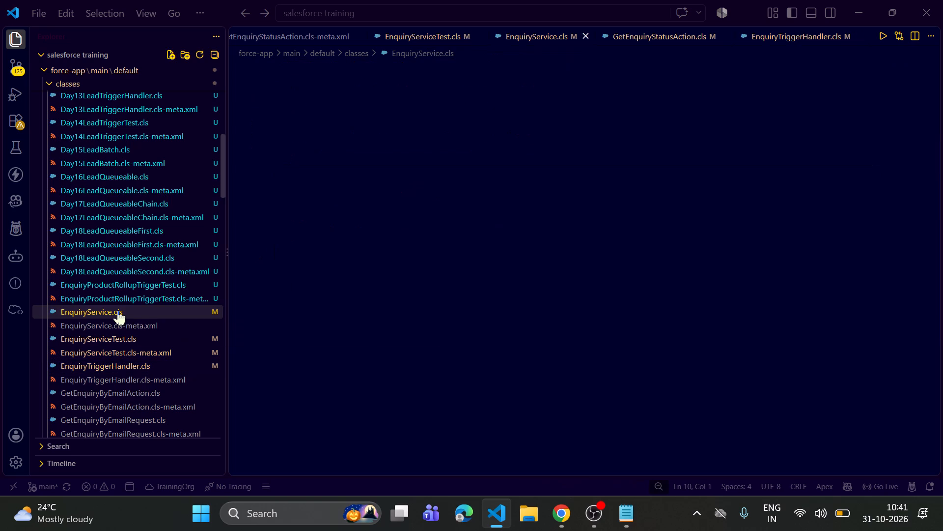
scroll(404, 204, up, 1)
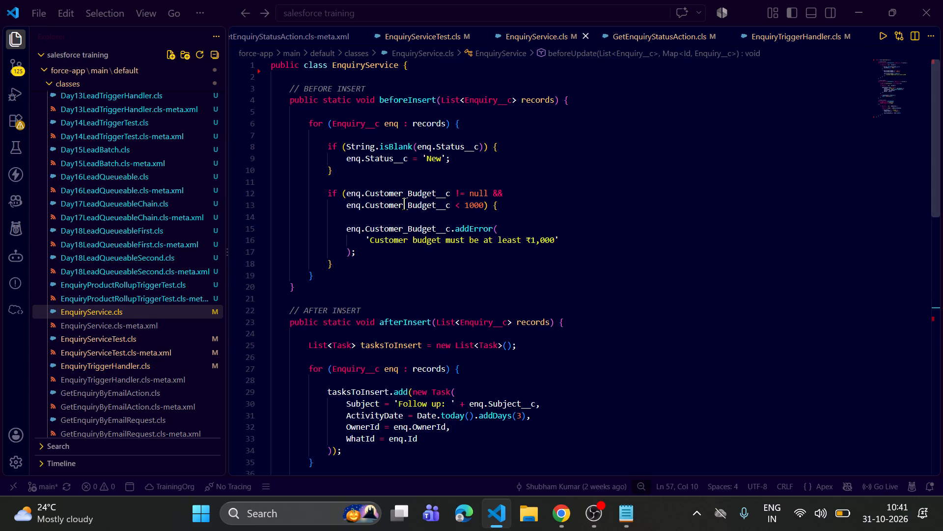
scroll(404, 204, up, 2)
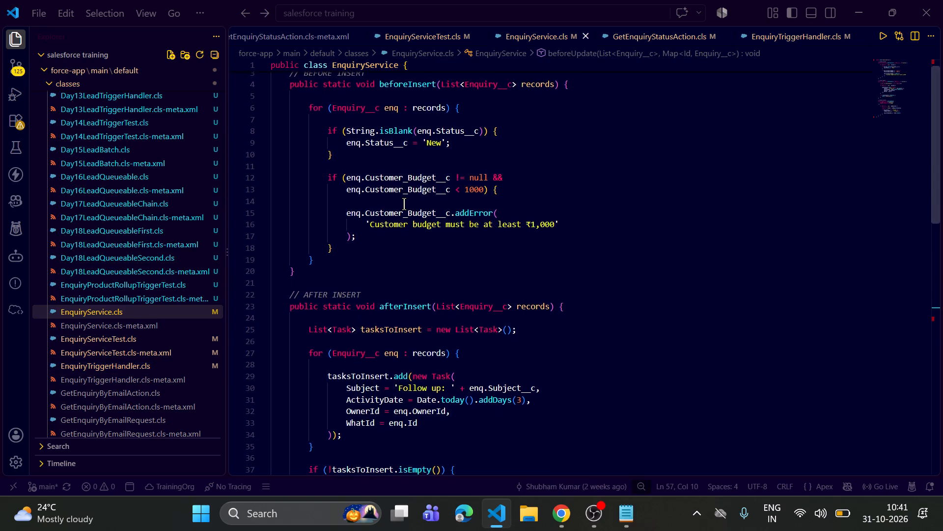
scroll(404, 204, up, 1)
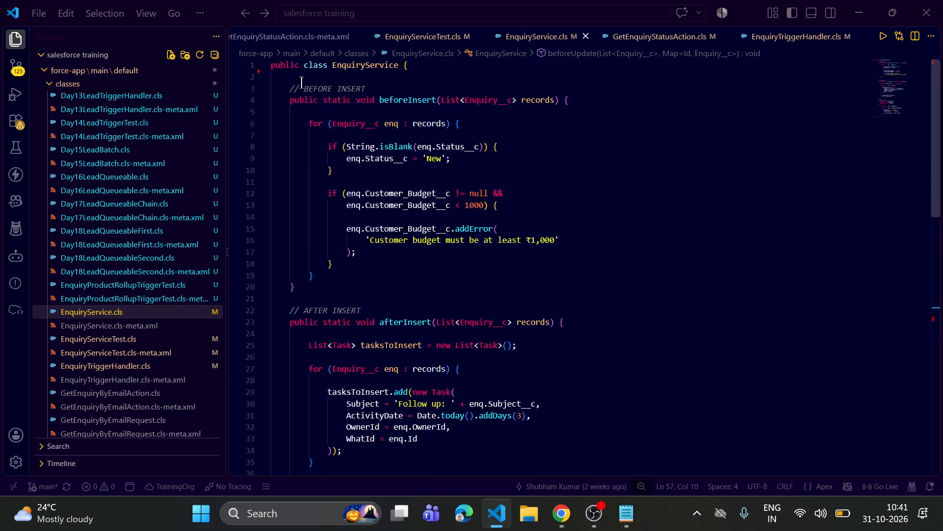
drag(289, 81, 415, 295)
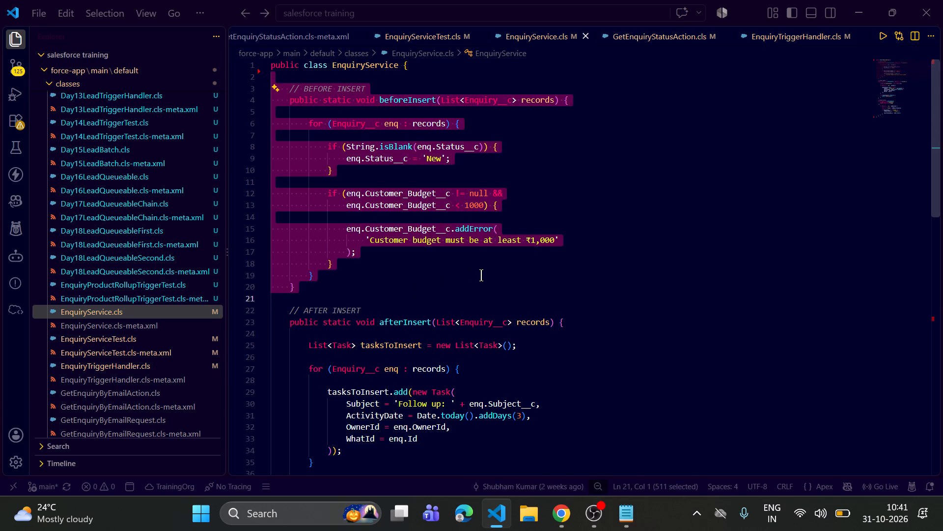
click(481, 275)
Examine the afterInsert method of EnquiryService, highlighting the whole AFTER INSERT block.
scroll(481, 275, down, 4)
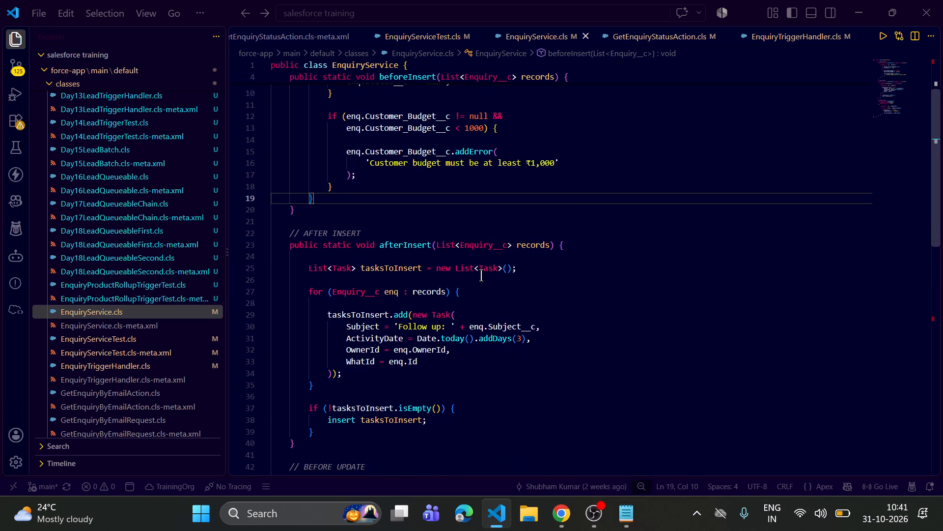
scroll(481, 275, down, 5)
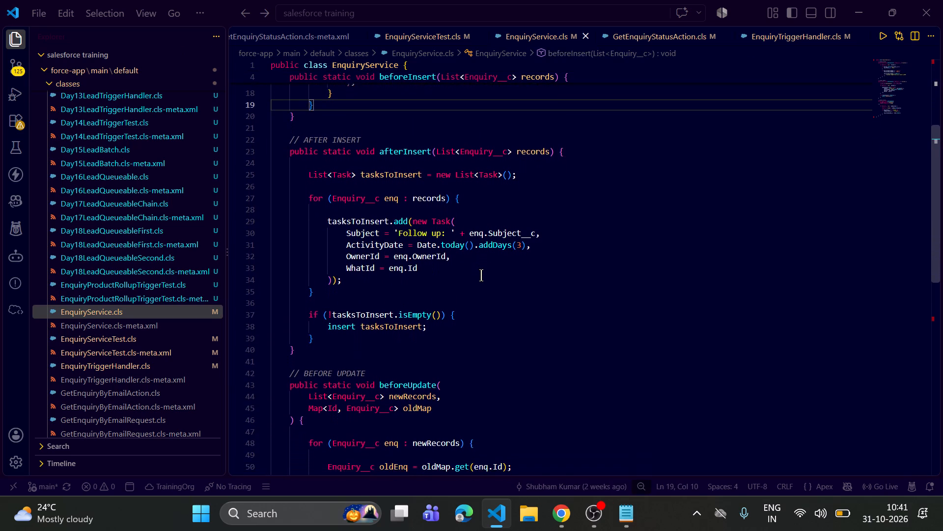
scroll(481, 275, down, 2)
scroll(481, 275, up, 1)
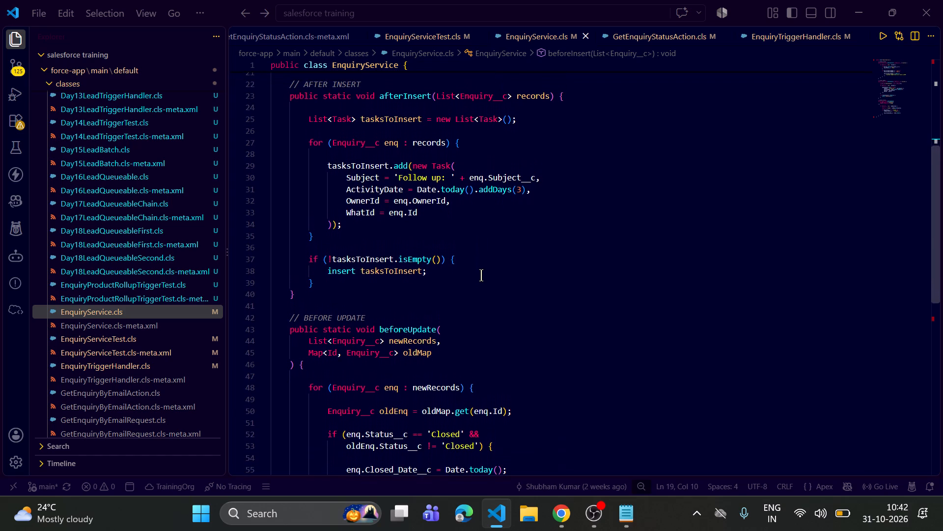
scroll(481, 275, up, 1)
drag(289, 86, 341, 296)
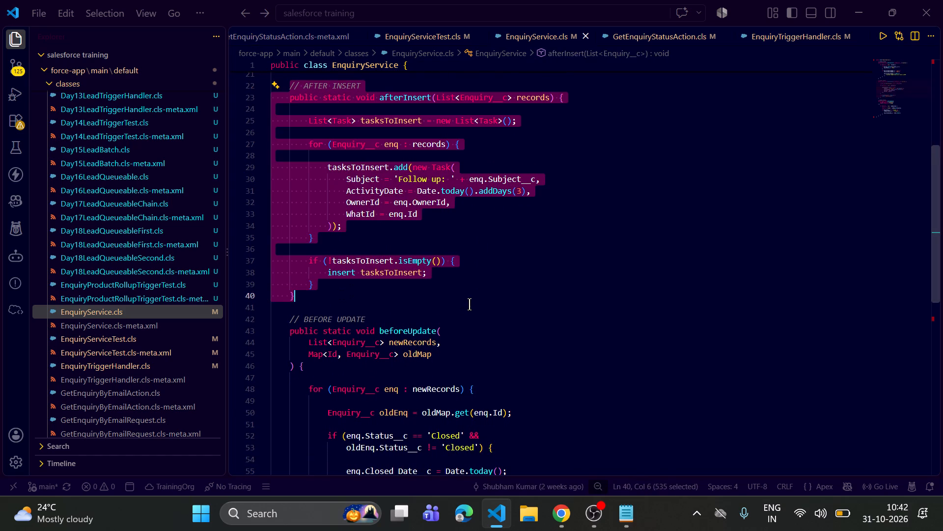
click(469, 304)
Examine the beforeUpdate method of EnquiryService, highlighting the BEFORE UPDATE block through the end of the class.
scroll(469, 304, down, 6)
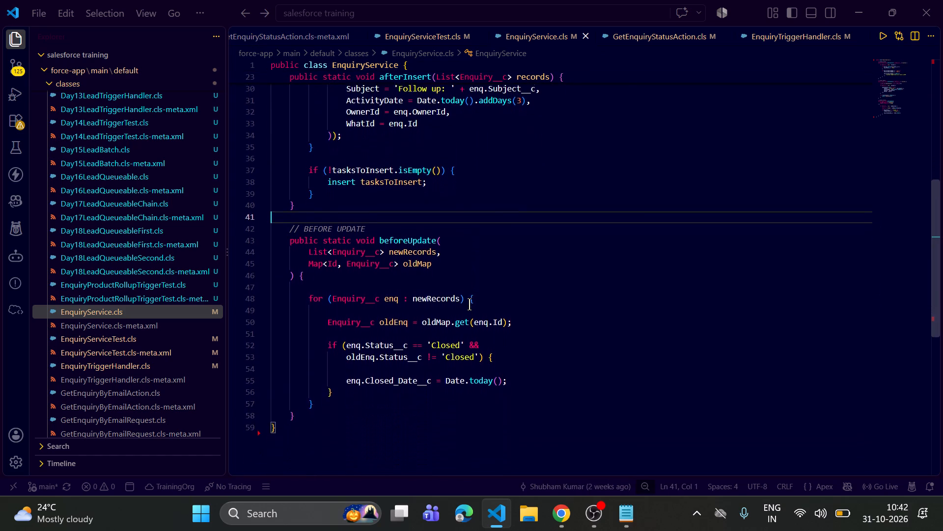
scroll(469, 304, down, 1)
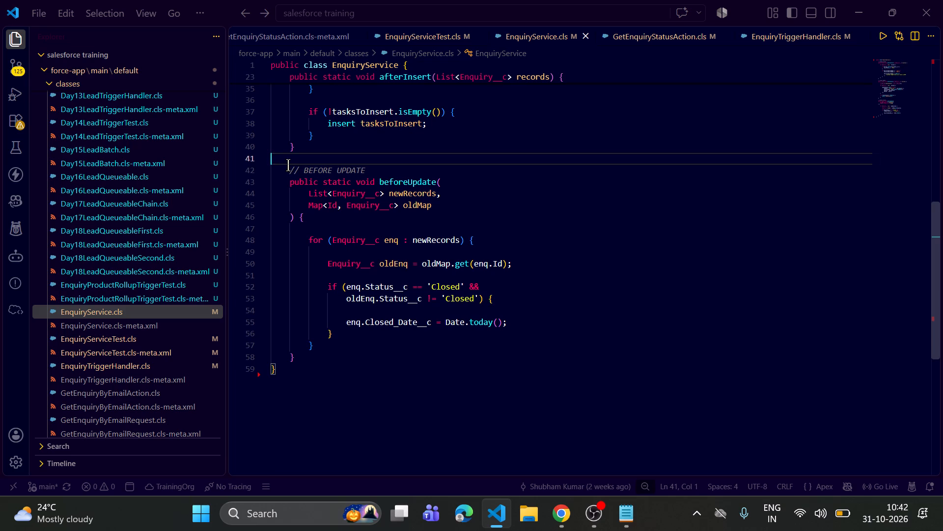
drag(288, 165, 352, 389)
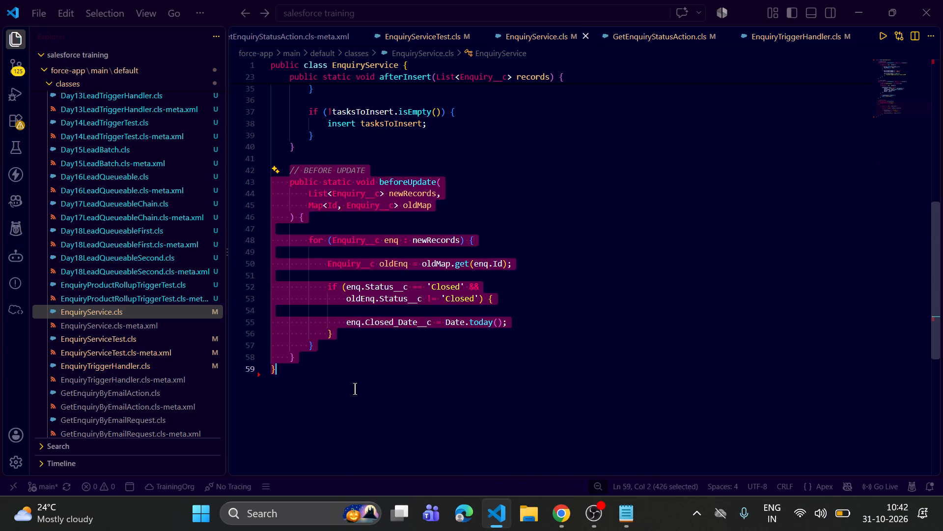
click(429, 376)
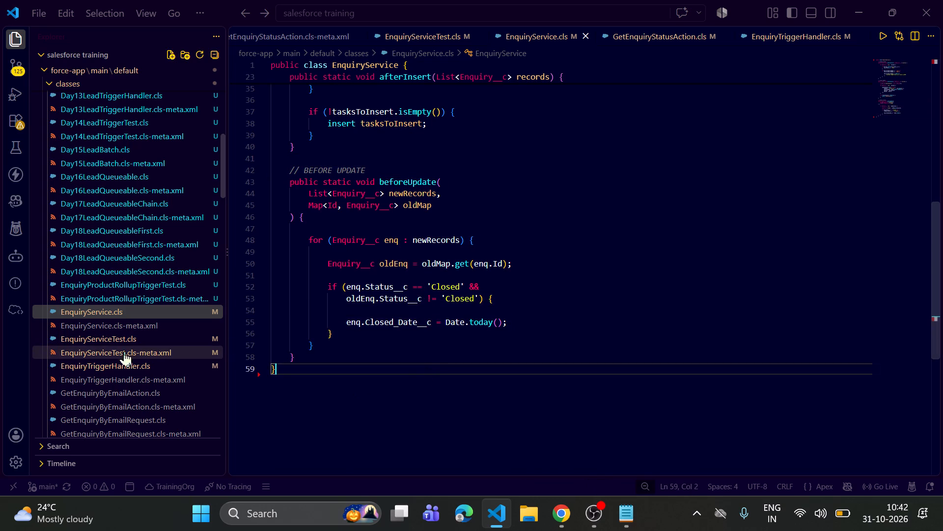
Return to EnquiryTriggerHandler.cls and examine its code, highlighting the whole class.
scroll(117, 355, down, 2)
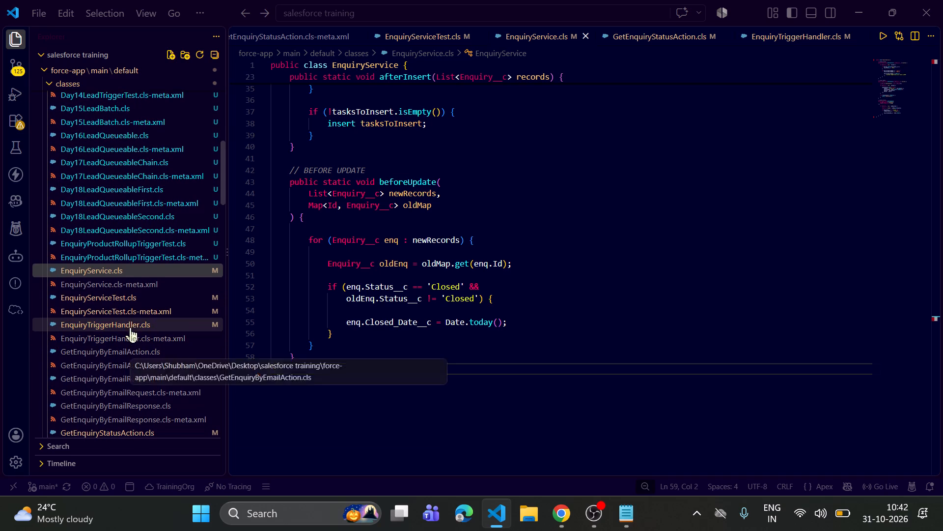
click(130, 323)
scroll(321, 256, up, 2)
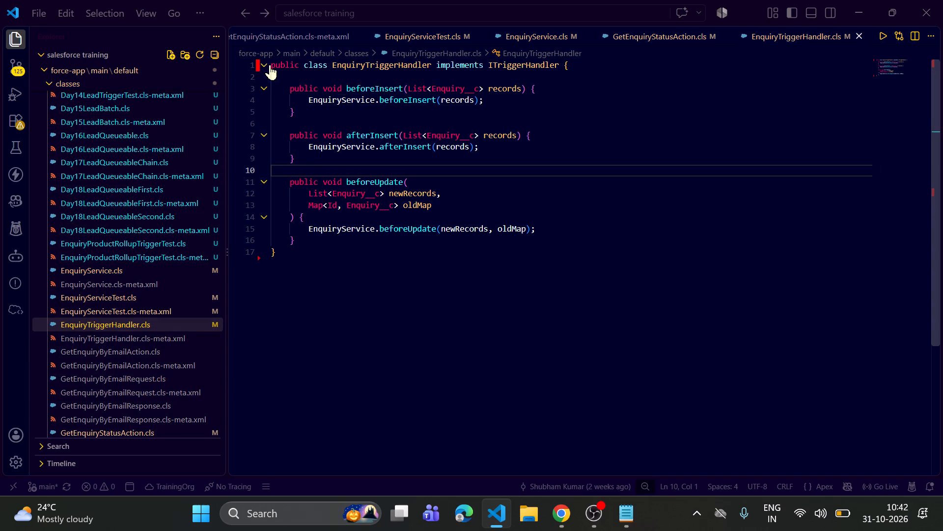
drag(272, 66, 332, 192)
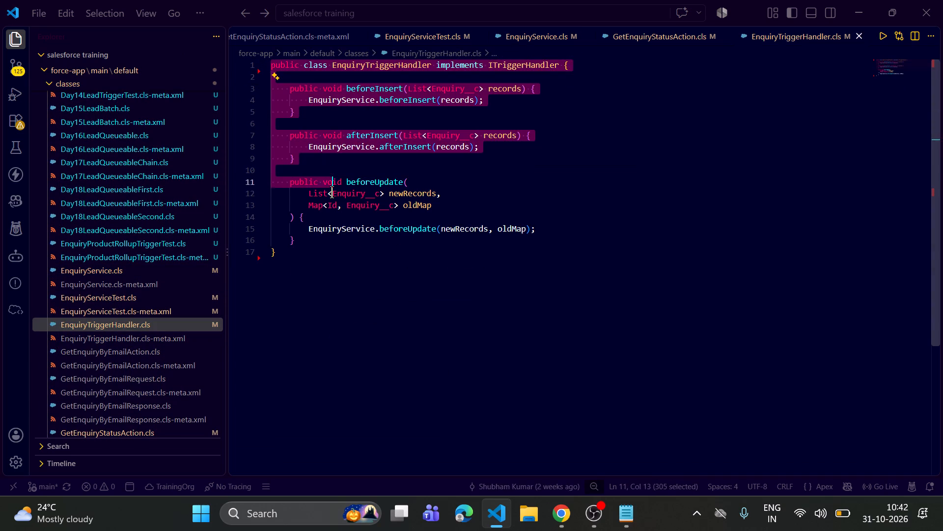
drag(332, 192, 339, 257)
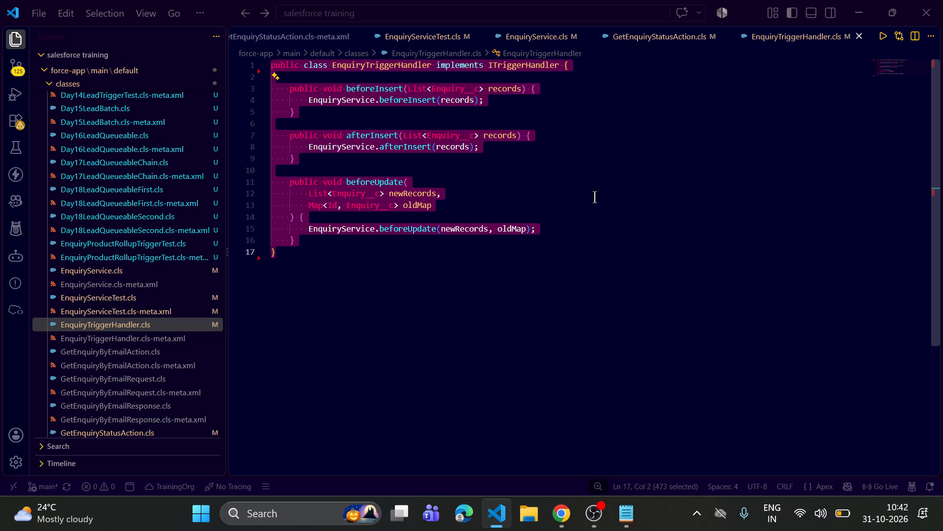
click(593, 199)
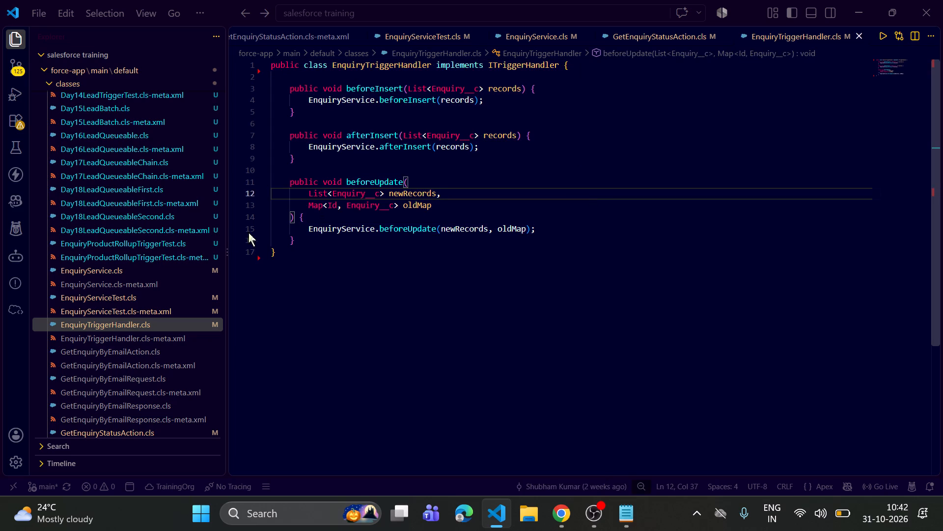
Find and open TriggerDispatcher.cls in the classes folder and examine its code, enlarging it temporarily and highlighting the whole class.
scroll(116, 306, down, 6)
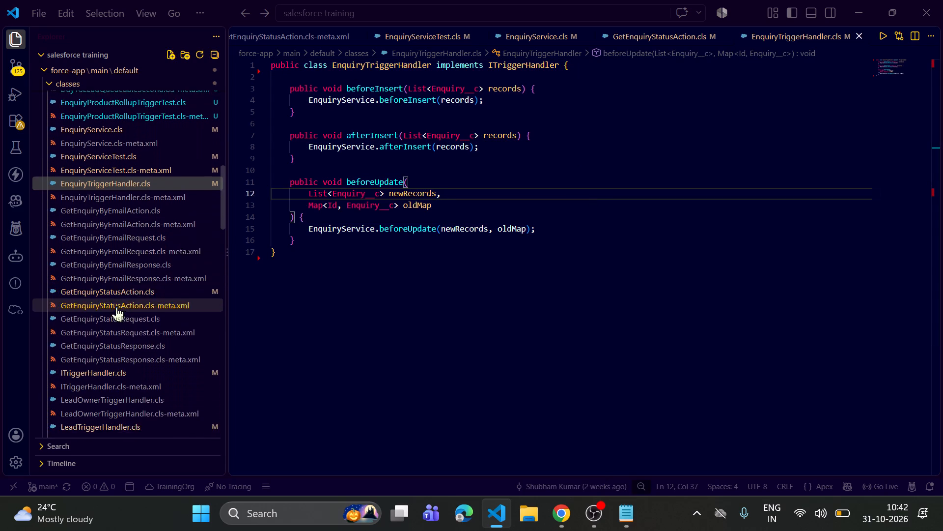
scroll(116, 306, down, 3)
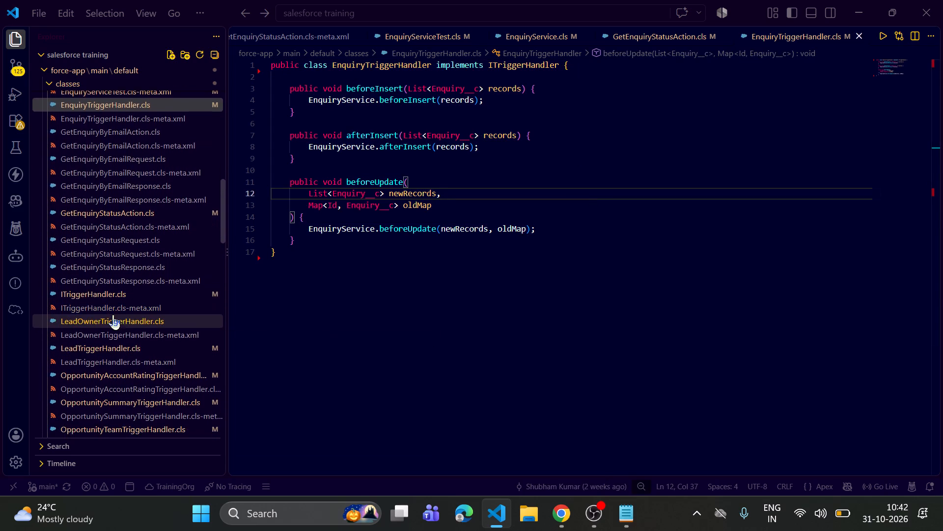
scroll(113, 315, down, 6)
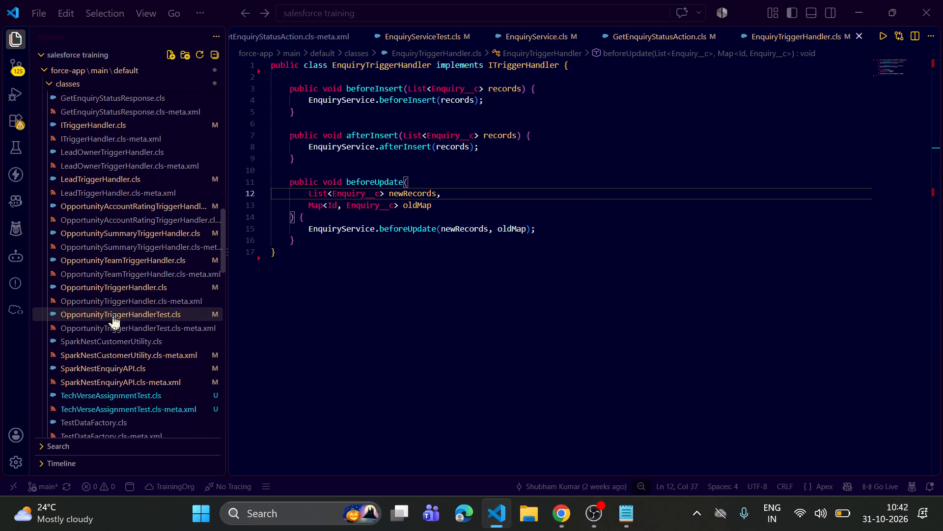
scroll(113, 315, down, 3)
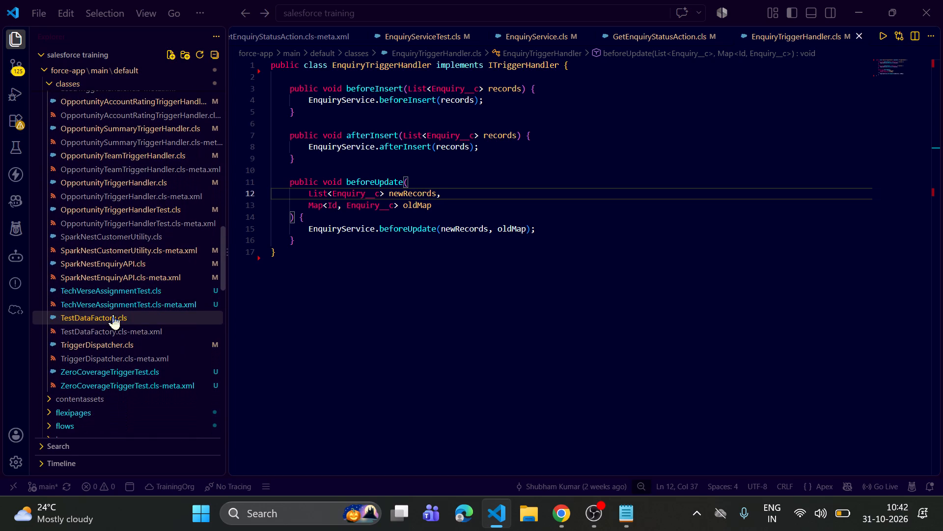
click(136, 342)
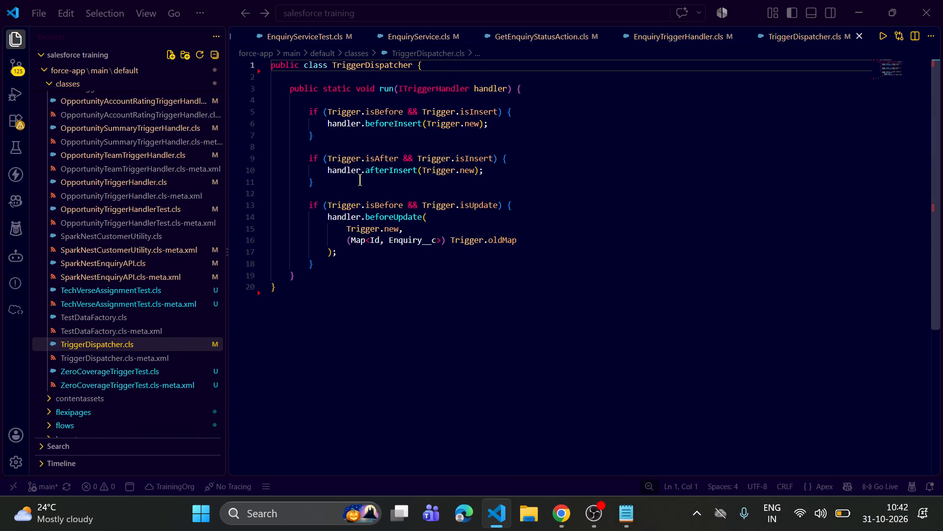
key(ctrl+equal)
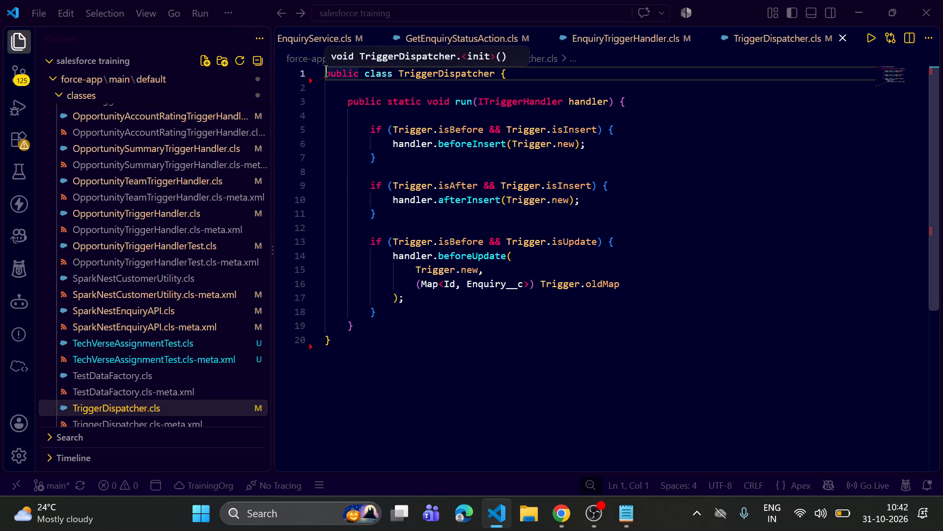
drag(326, 72, 405, 337)
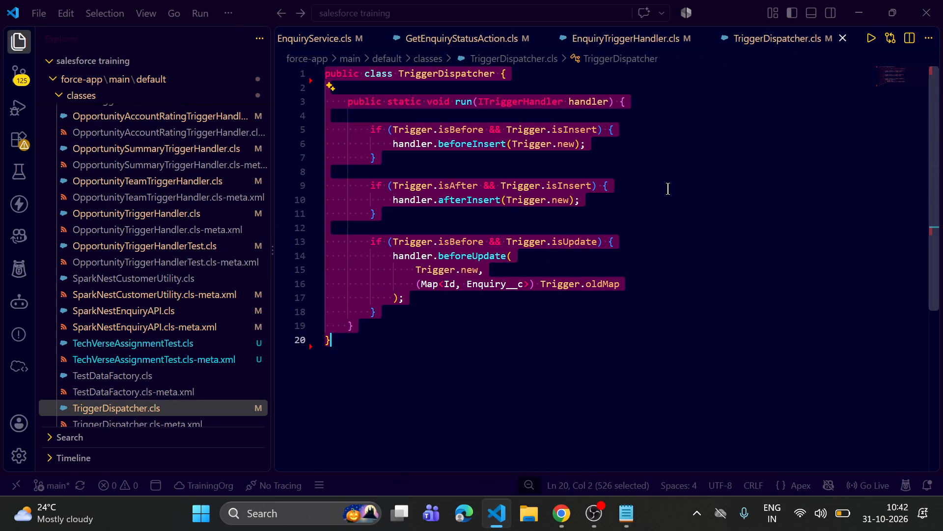
key(ctrl+minus)
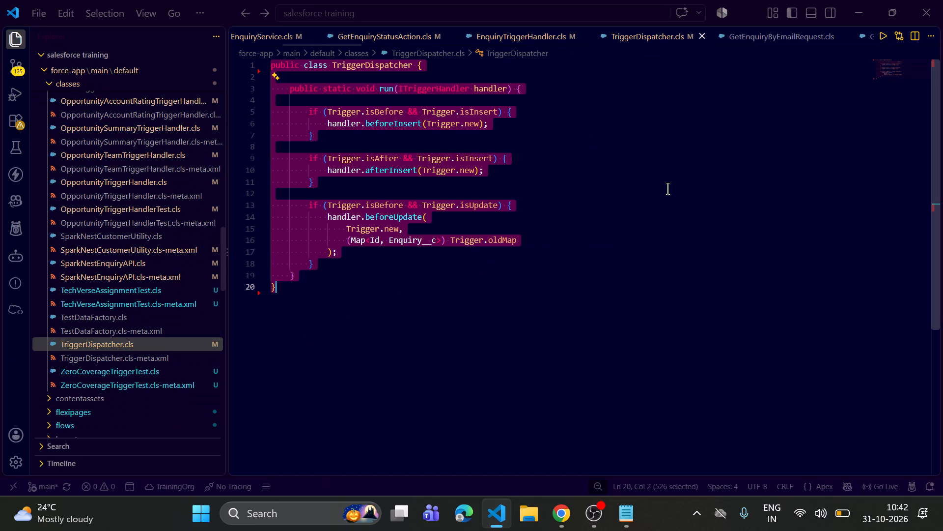
click(667, 189)
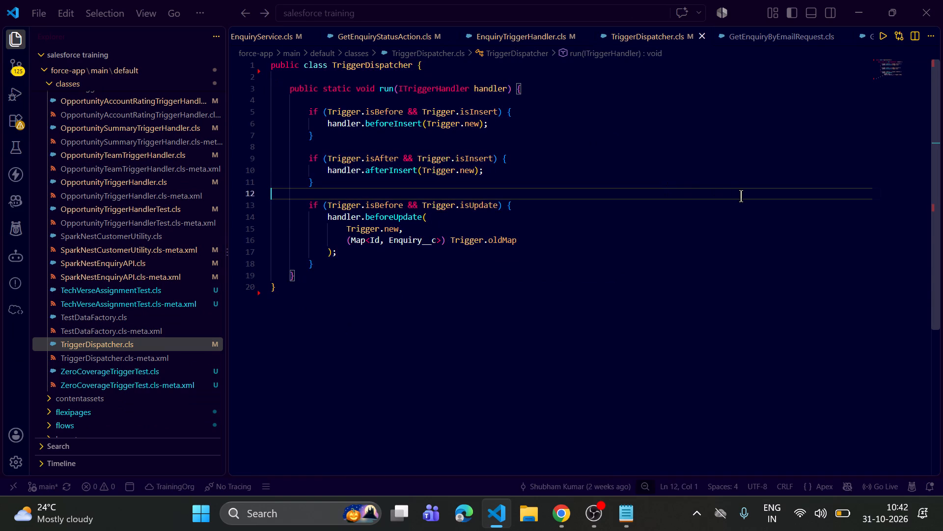
In a new terminal, run the copied sf apex run test command for EnquiryServiceTest and CloseStaleEnquiriesBatchTest with code coverage, human result format and wait 10.
key(ctrl+shift+grave)
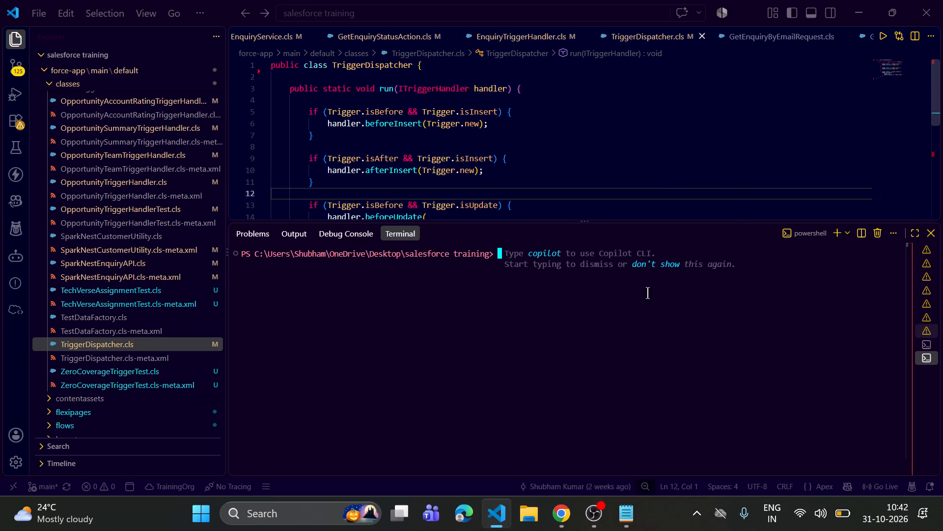
click(586, 320)
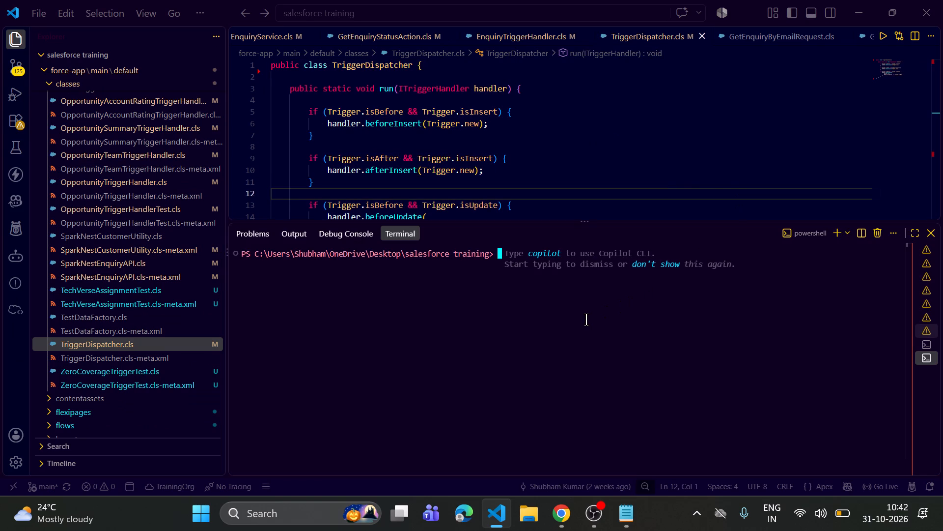
key(super+v)
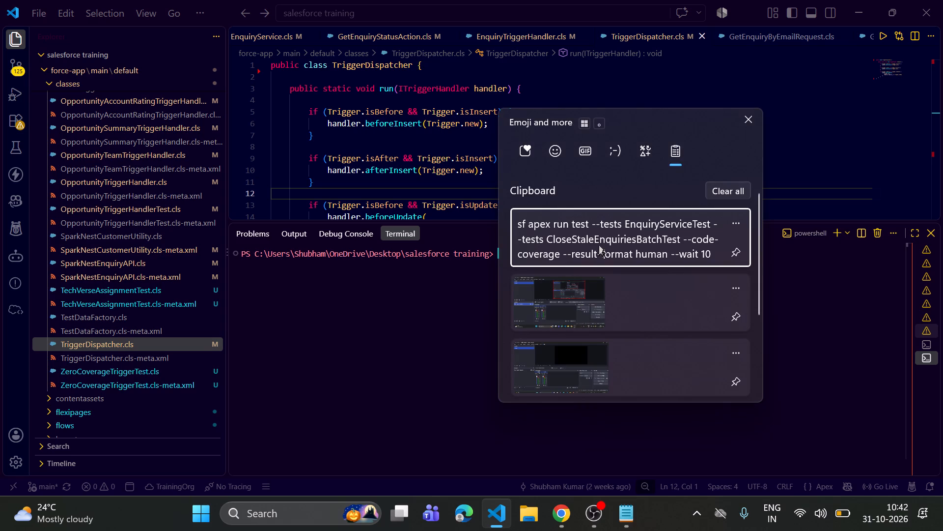
click(596, 237)
key(ctrl+v)
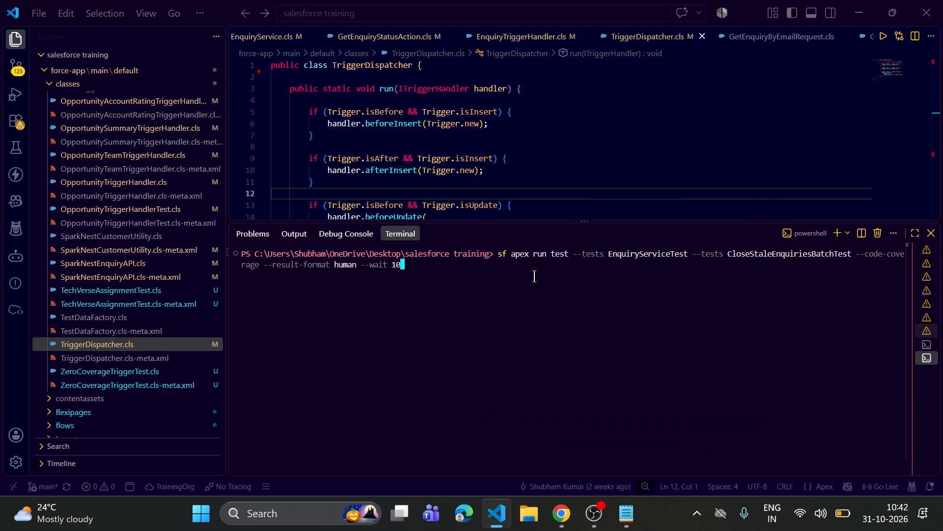
key(Return)
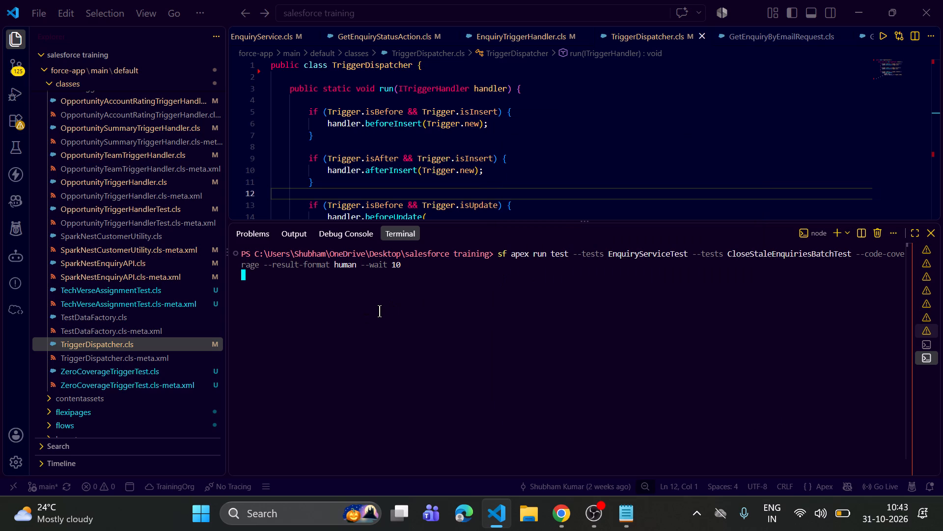
Enlarge the terminal area over most of the code editor and look over the Apex test run output.
drag(560, 221, 548, 134)
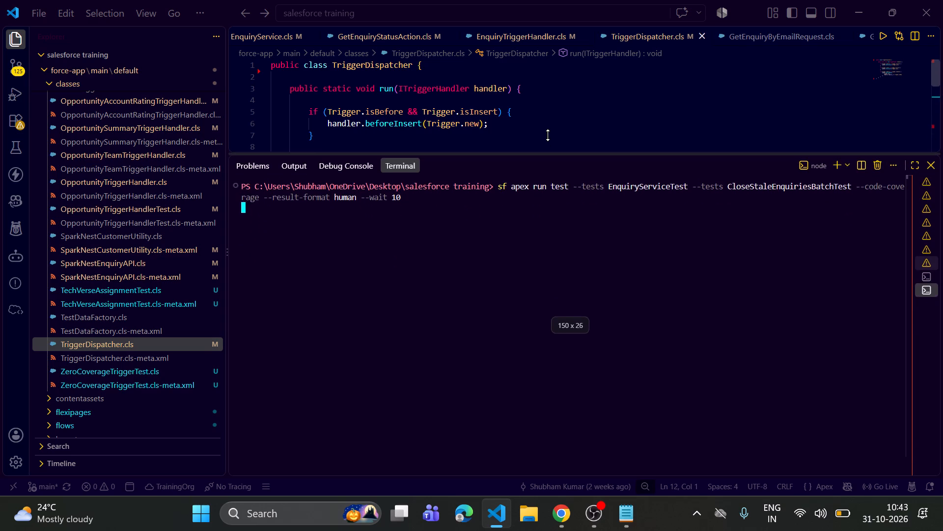
drag(548, 134, 544, 103)
scroll(478, 224, up, 3)
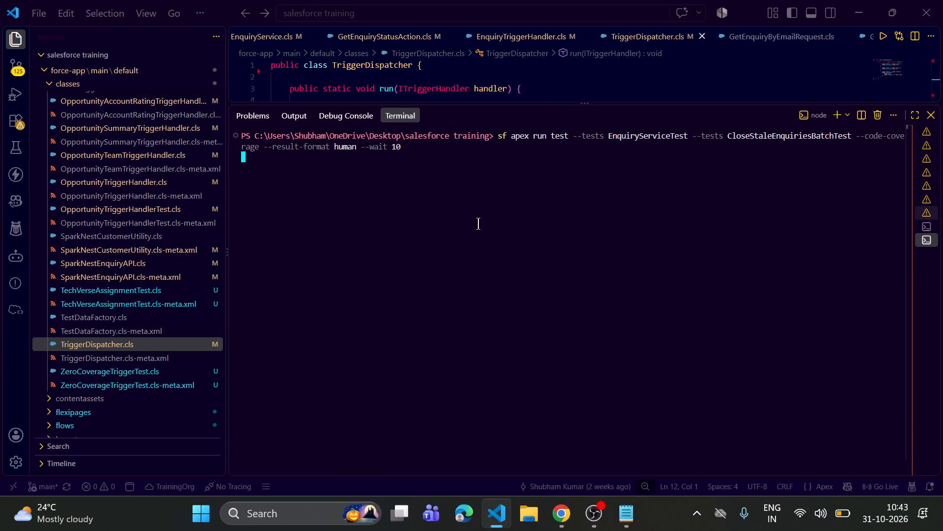
scroll(478, 224, down, 1)
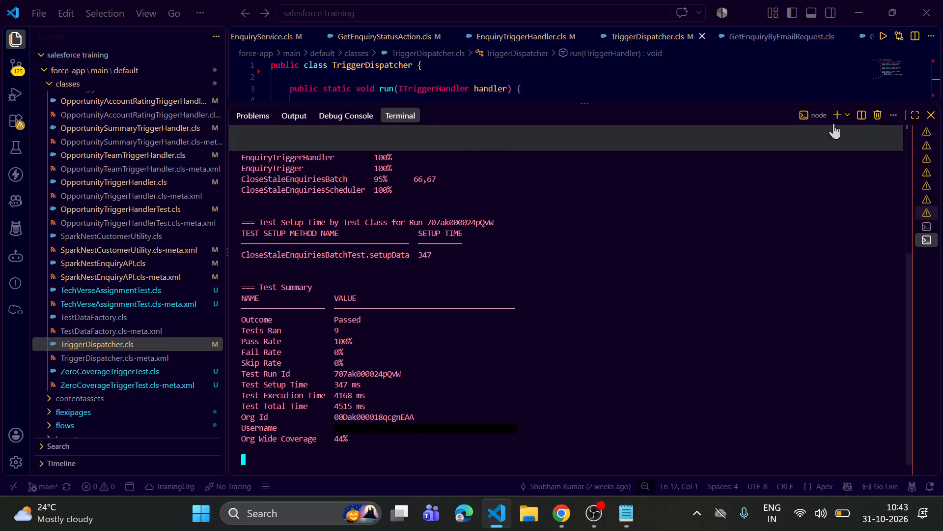
Hide the file explorer sidebar and examine the Test Results table in the terminal output, highlighting its test rows.
scroll(530, 284, up, 5)
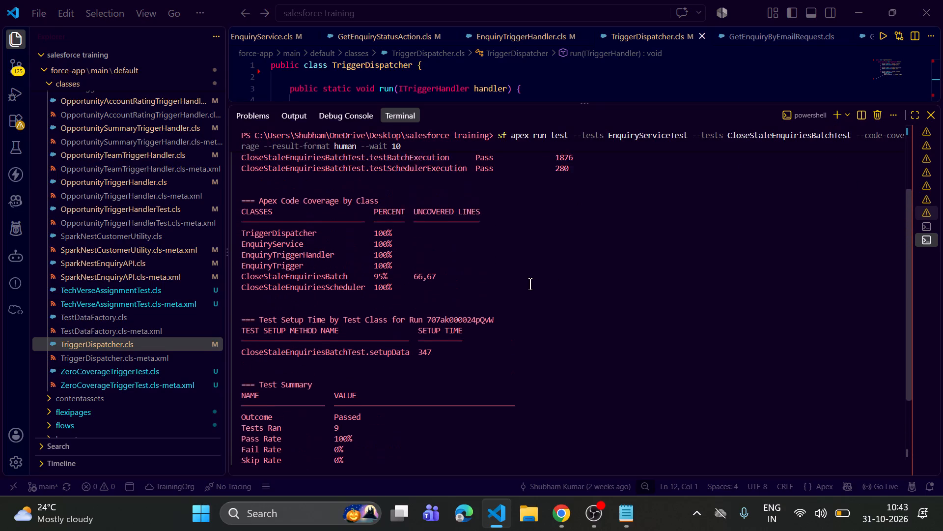
scroll(530, 284, up, 9)
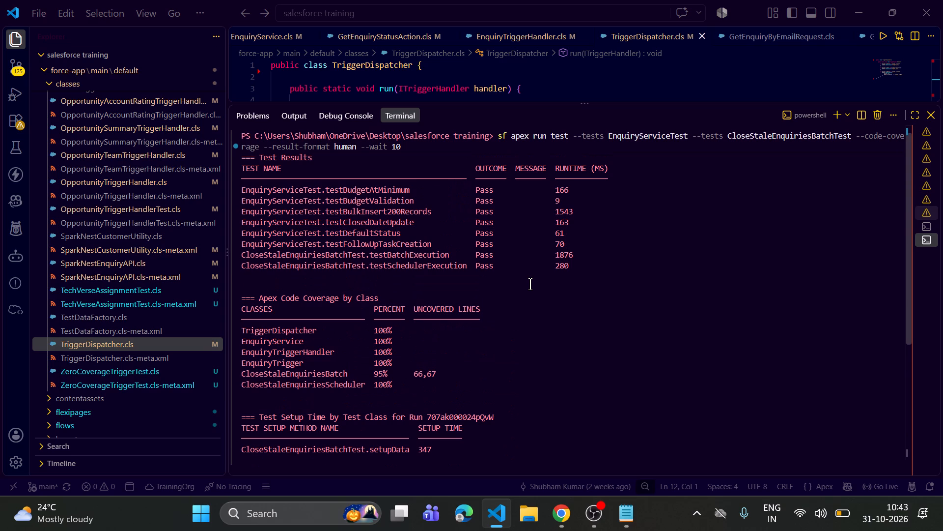
click(10, 40)
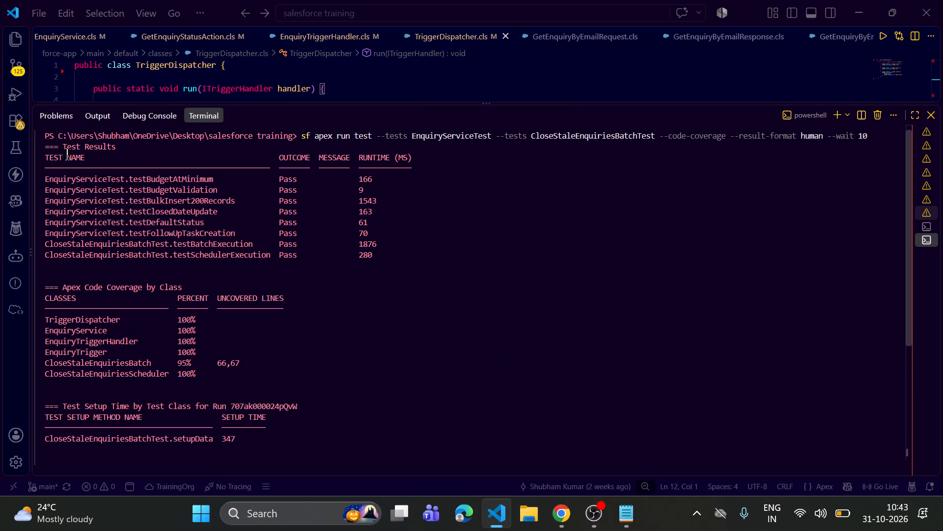
drag(45, 157, 398, 270)
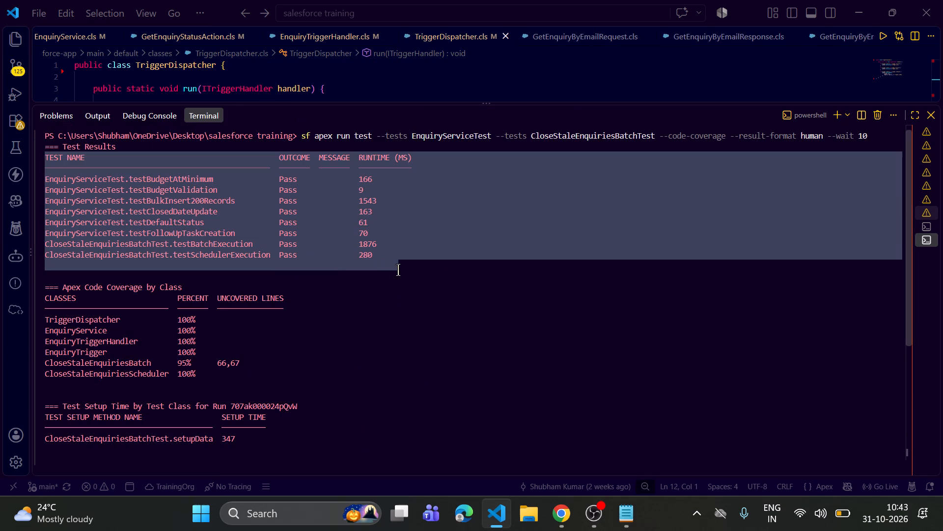
drag(398, 270, 402, 259)
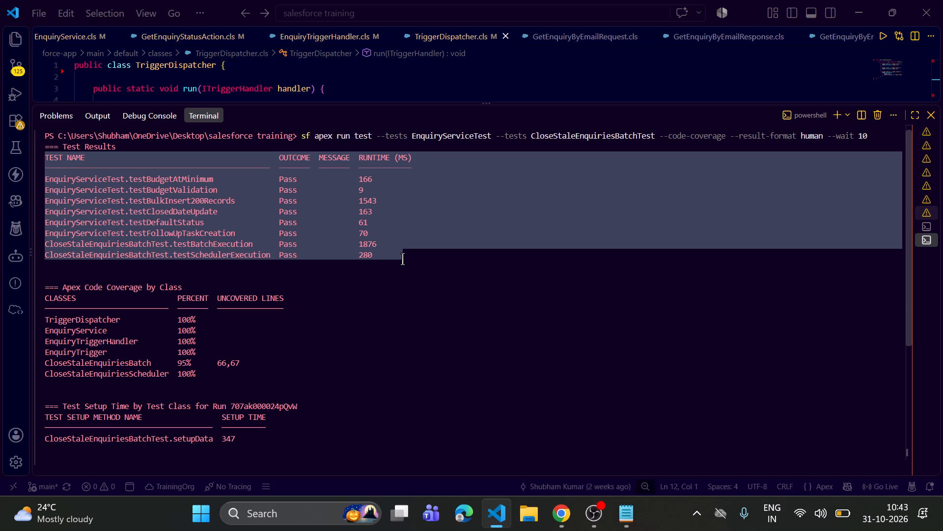
click(402, 259)
Examine the Apex Code Coverage by Class section of the test run output, highlighting the whole section.
scroll(402, 259, down, 1)
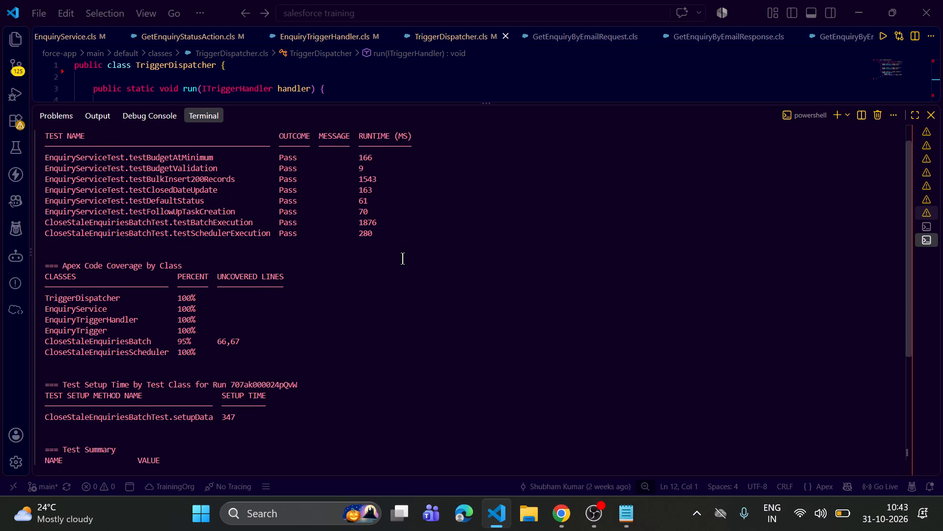
scroll(402, 259, down, 1)
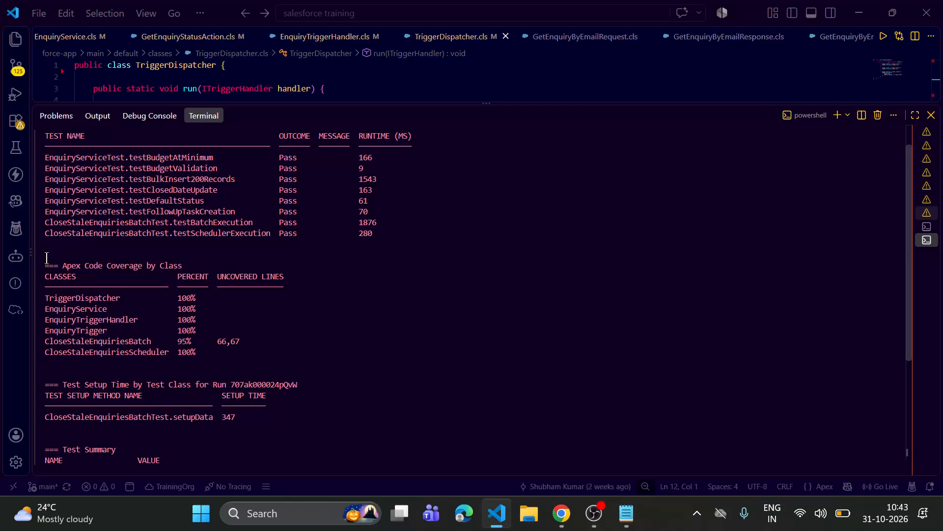
drag(46, 259, 270, 361)
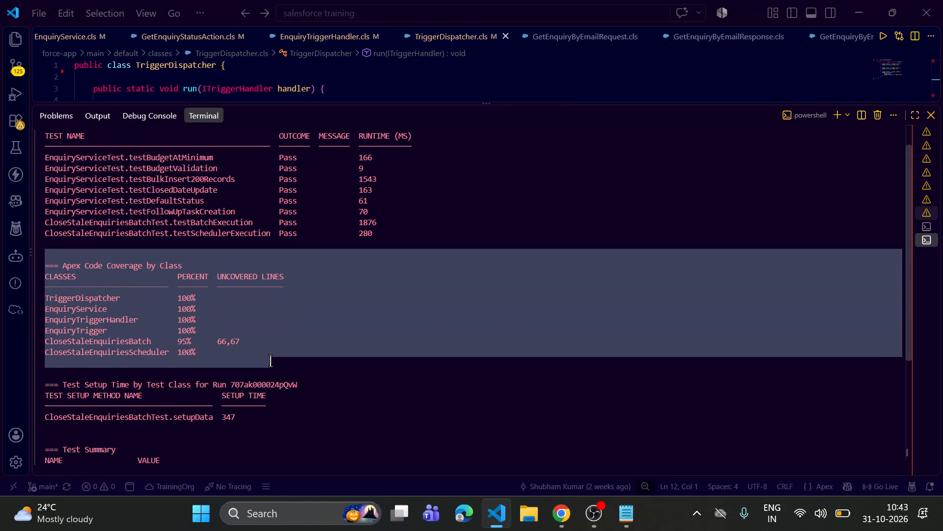
click(270, 361)
Examine the Test Setup Time and Test Summary sections of the test run output, highlighting the summary from Outcome to Test Execution Time.
scroll(270, 361, down, 1)
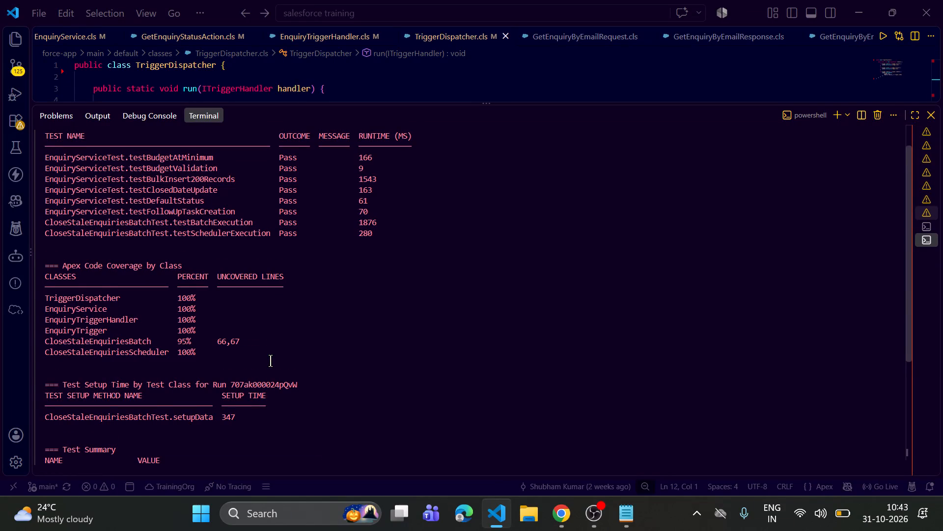
scroll(270, 361, down, 1)
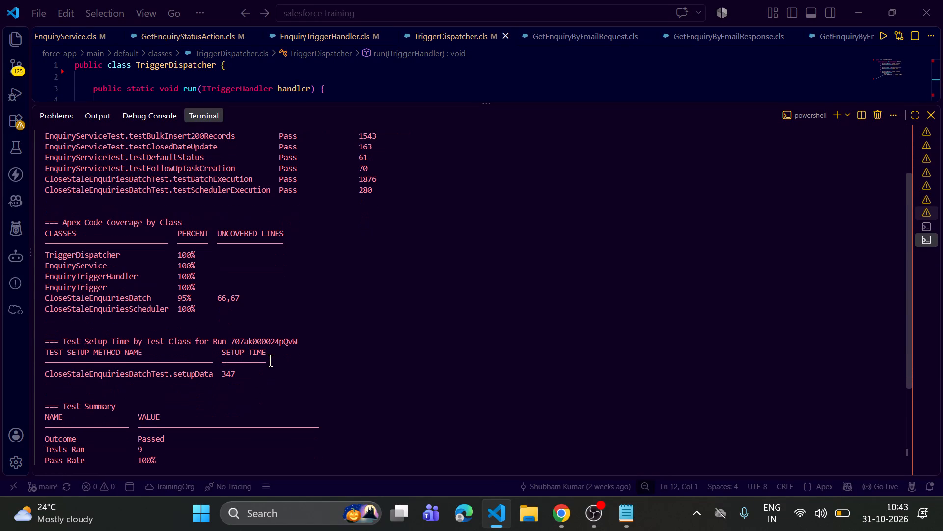
scroll(270, 361, down, 2)
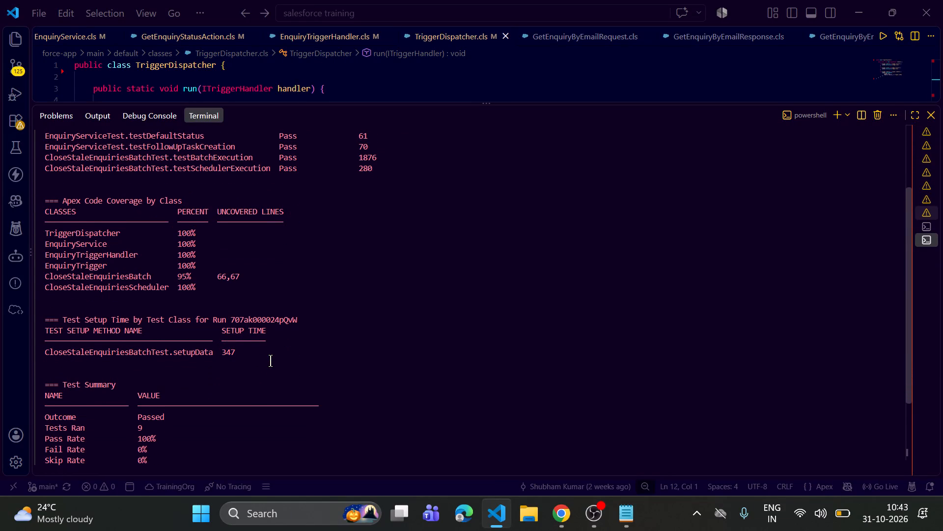
scroll(270, 361, down, 2)
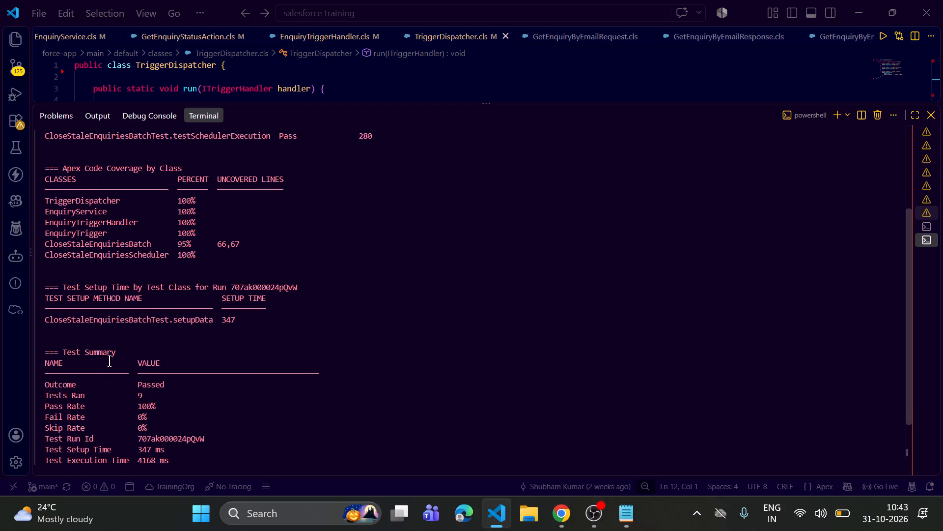
drag(48, 349, 225, 460)
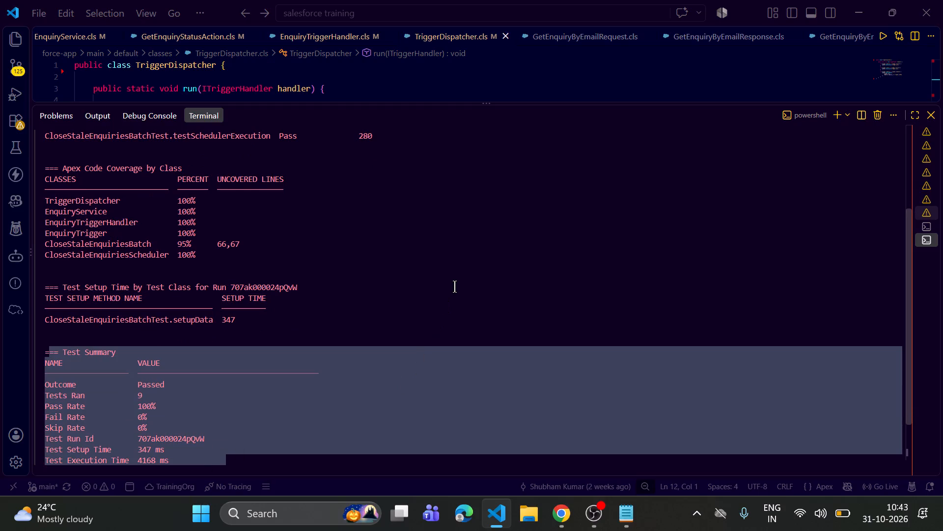
click(454, 287)
scroll(454, 287, down, 1)
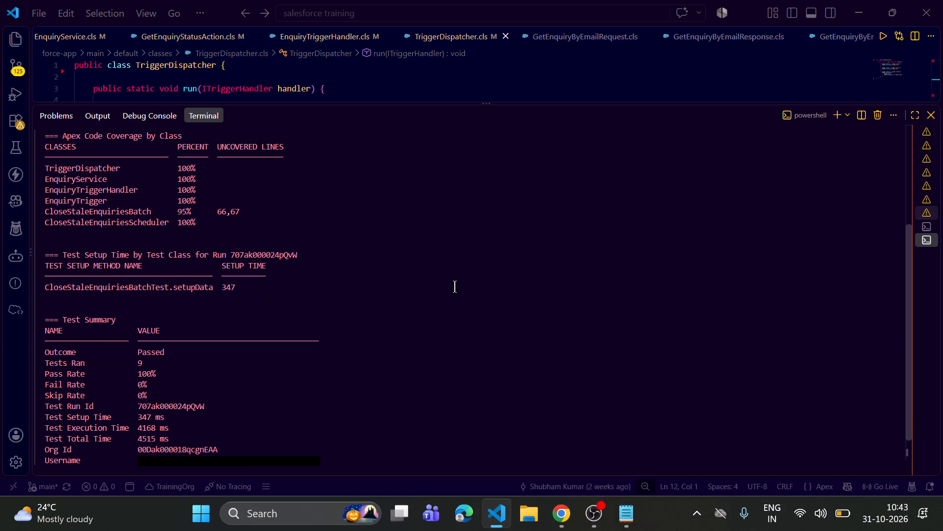
Search Windows for the Postman app using "pos".
text(pos)
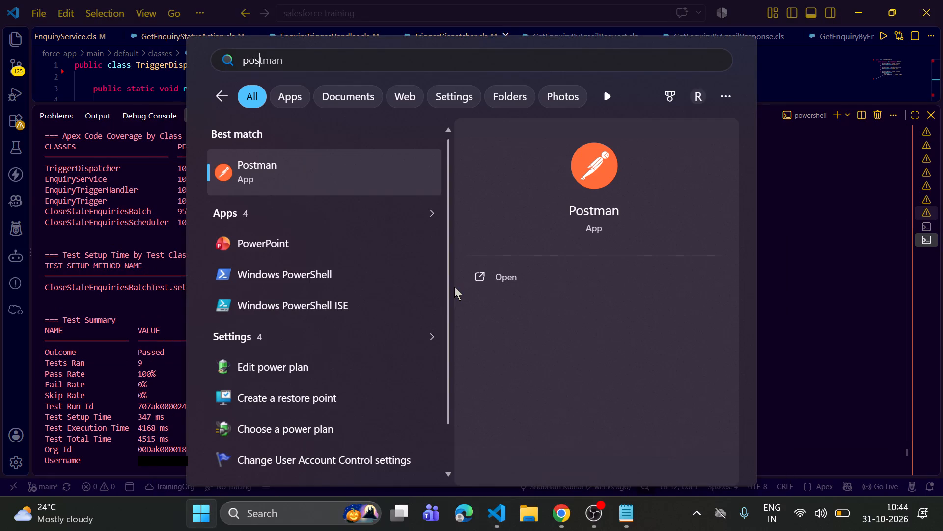
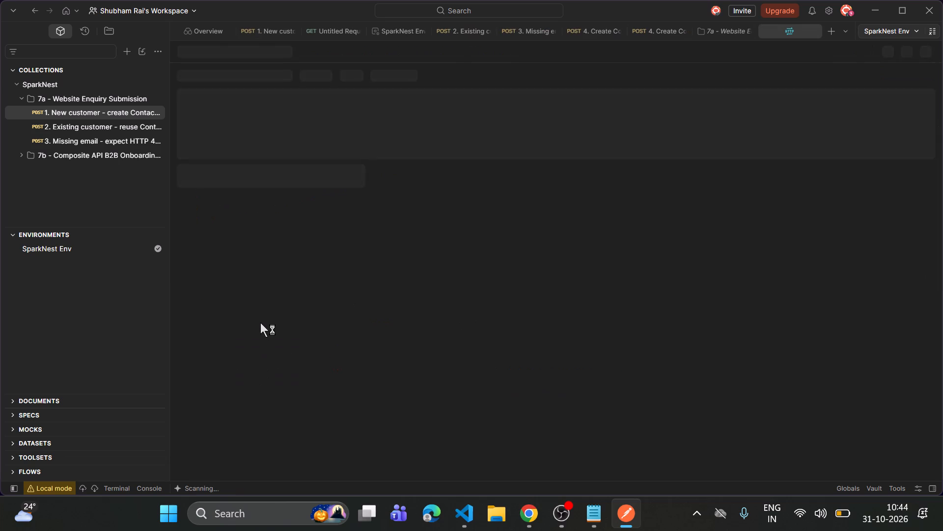
Look over the stored New customer request, and open the SparkNest Env environment to examine its variables.
scroll(443, 209, up, 3)
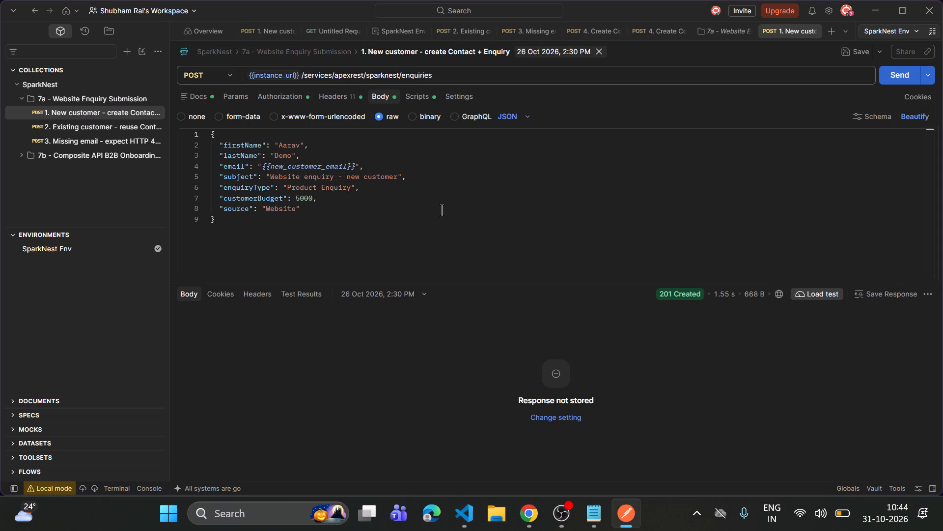
scroll(443, 209, down, 3)
click(47, 244)
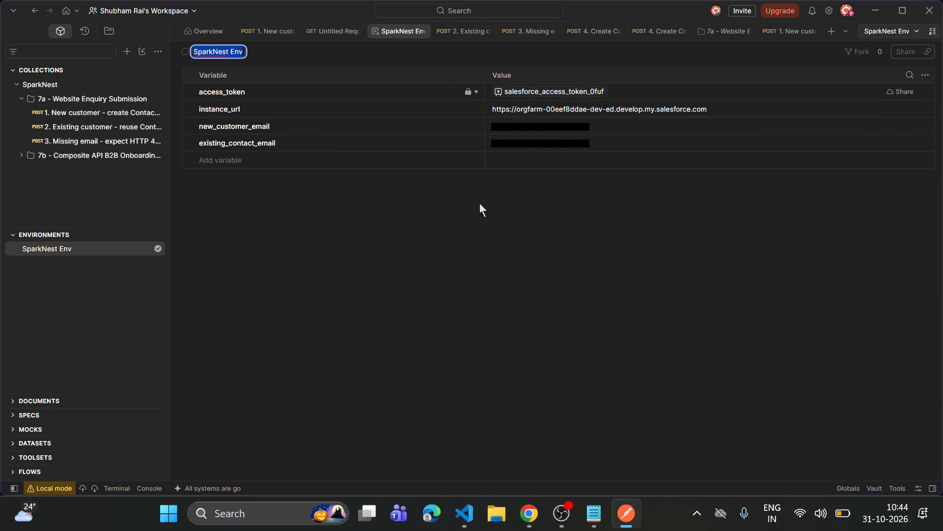
Open the 7a - Website Enquiry Submission folder and examine the body, headers, after-response script and docs of request 1, New customer.
click(62, 94)
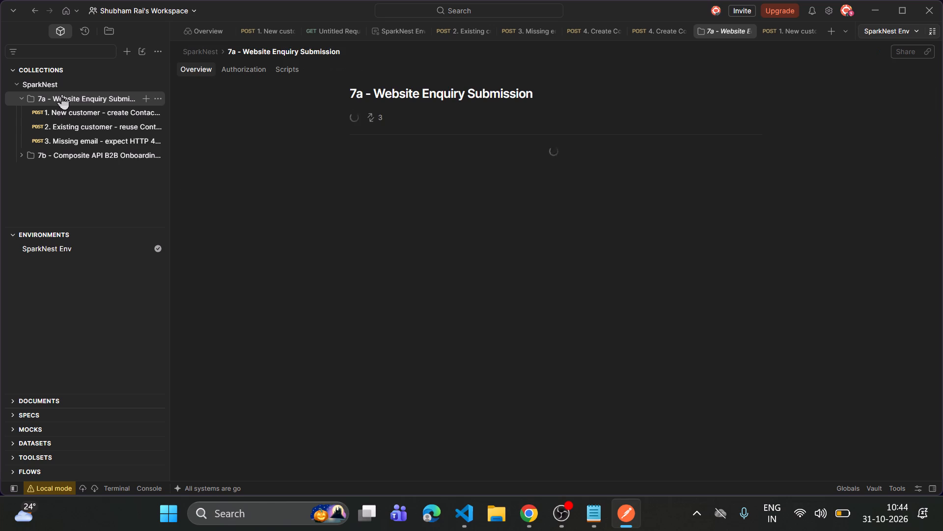
click(78, 106)
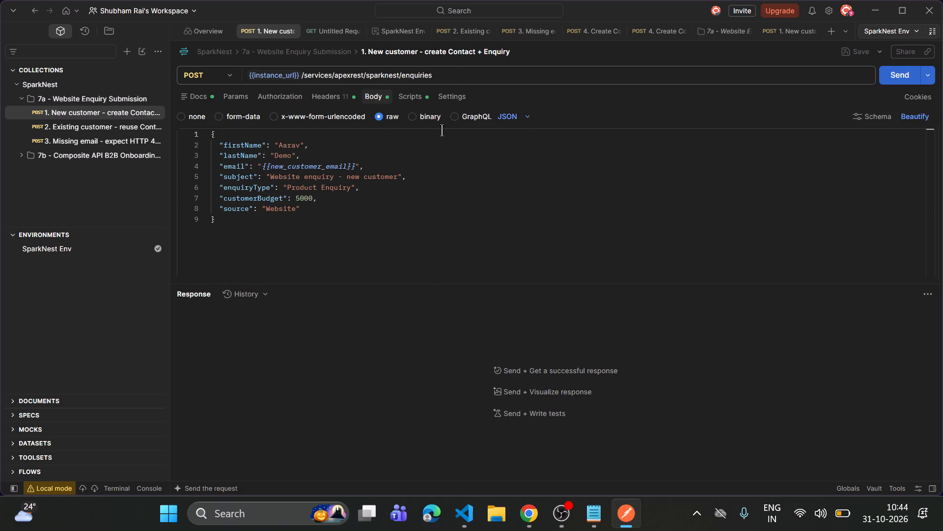
click(338, 95)
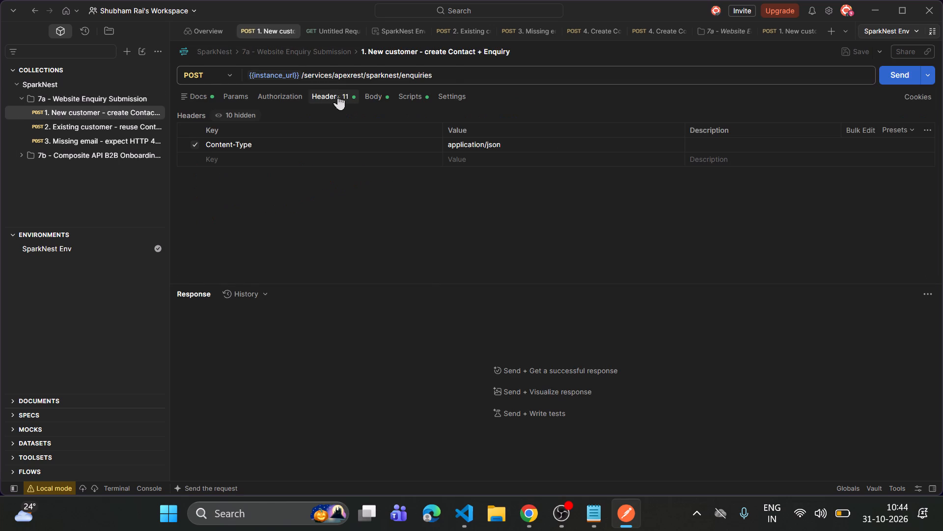
click(407, 94)
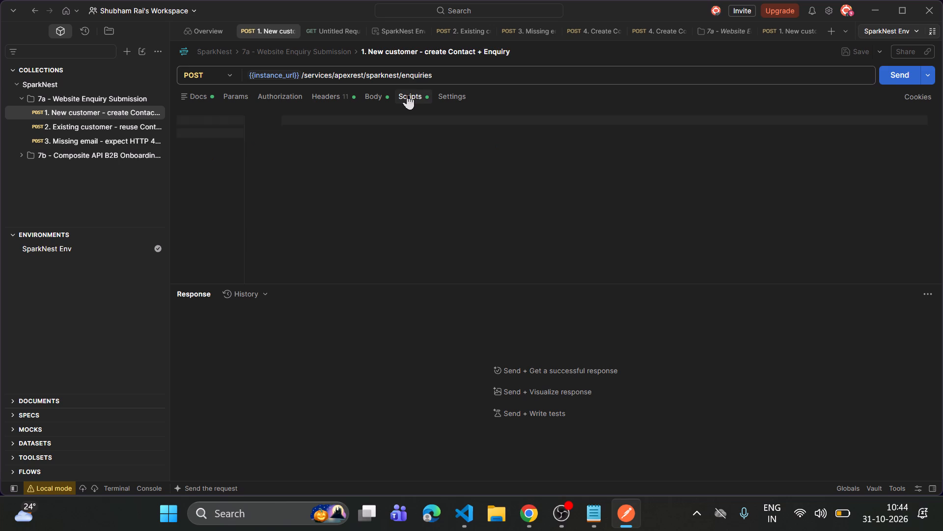
click(202, 97)
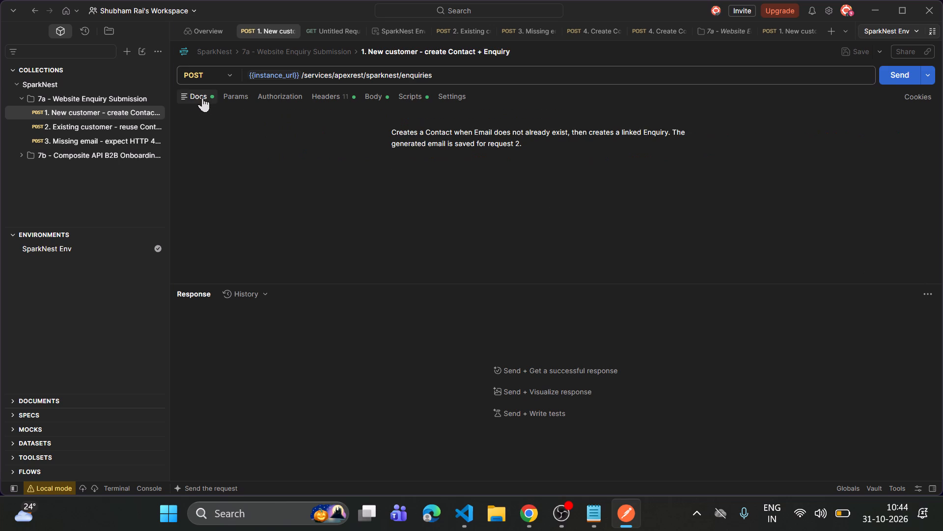
Open request 2, Existing customer - reuse Contact + create Enquiry, and examine its after-response script, headers and body.
click(96, 126)
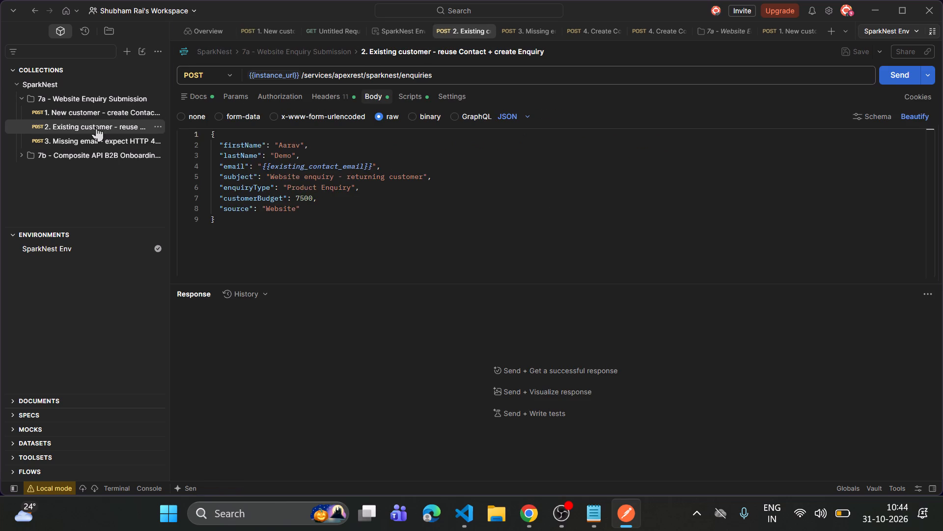
click(411, 98)
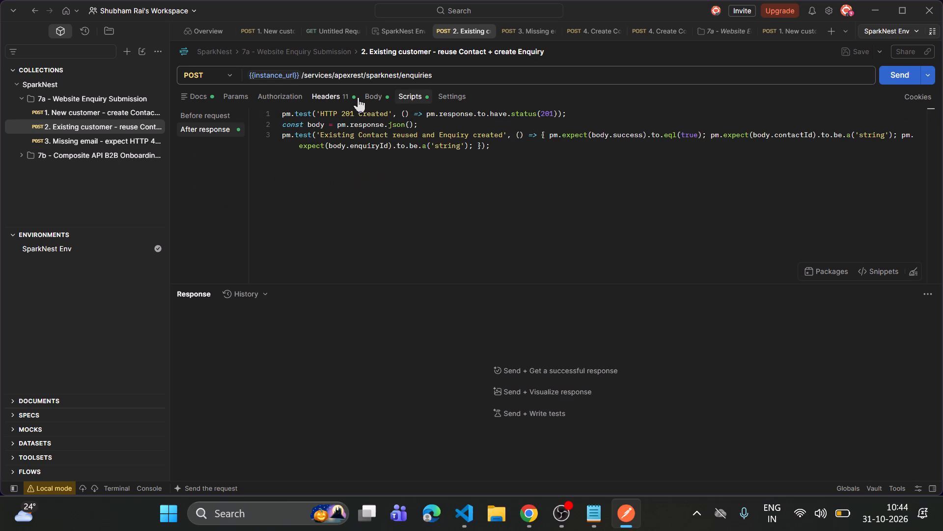
click(341, 94)
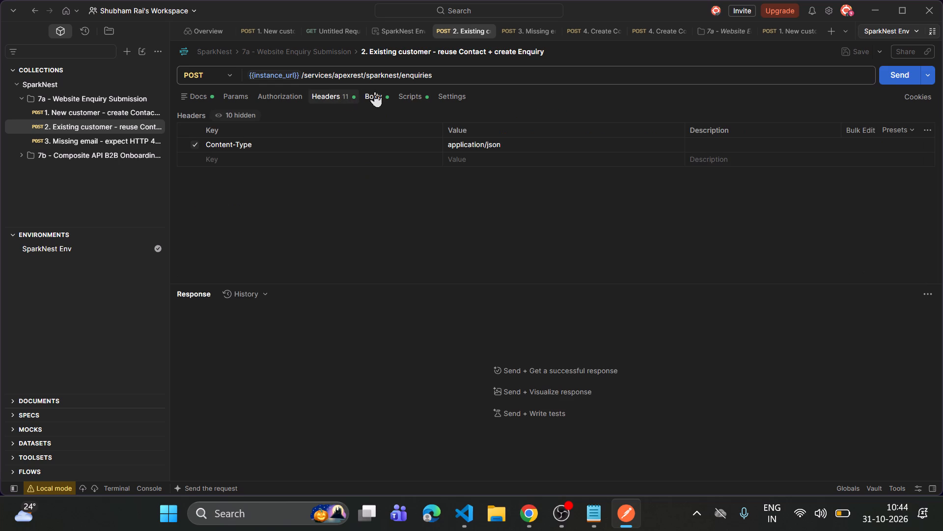
click(375, 92)
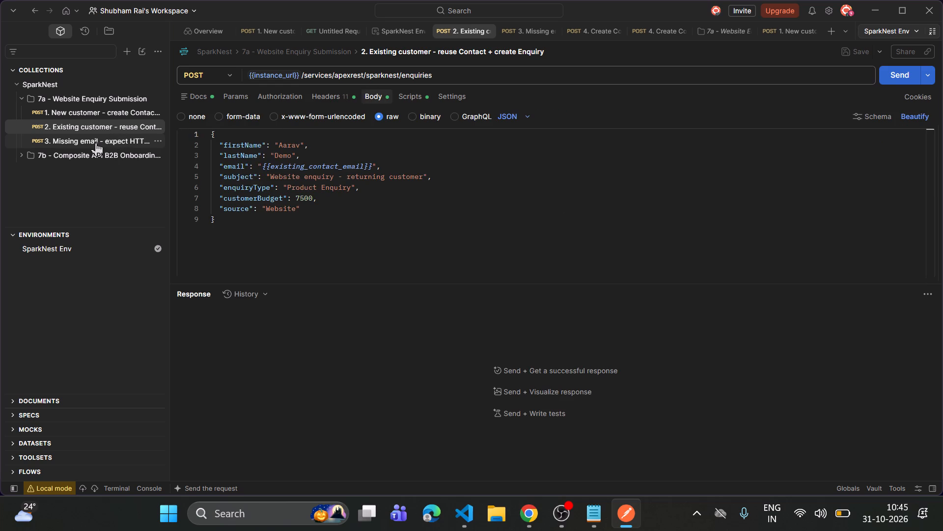
Open request 3, Missing email - expect HTTP 400, and examine its JSON body.
click(96, 142)
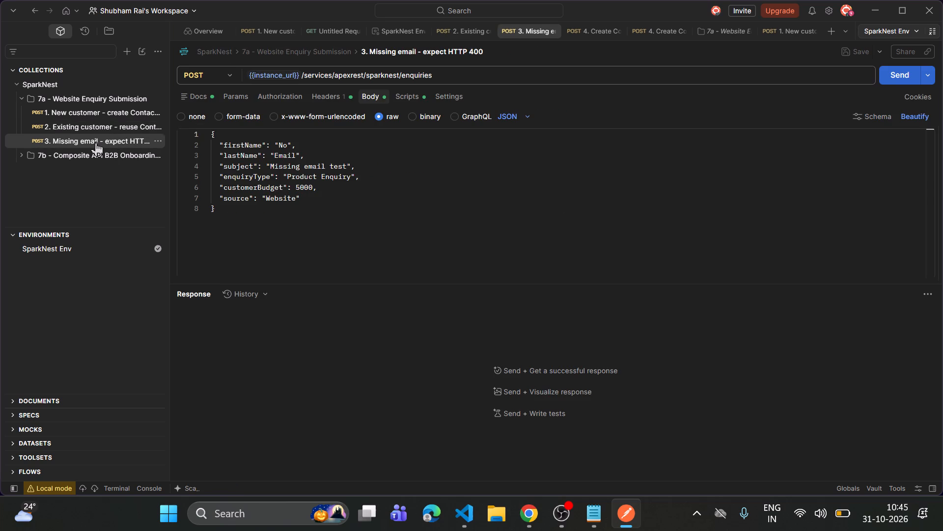
scroll(385, 206, up, 3)
scroll(385, 206, down, 1)
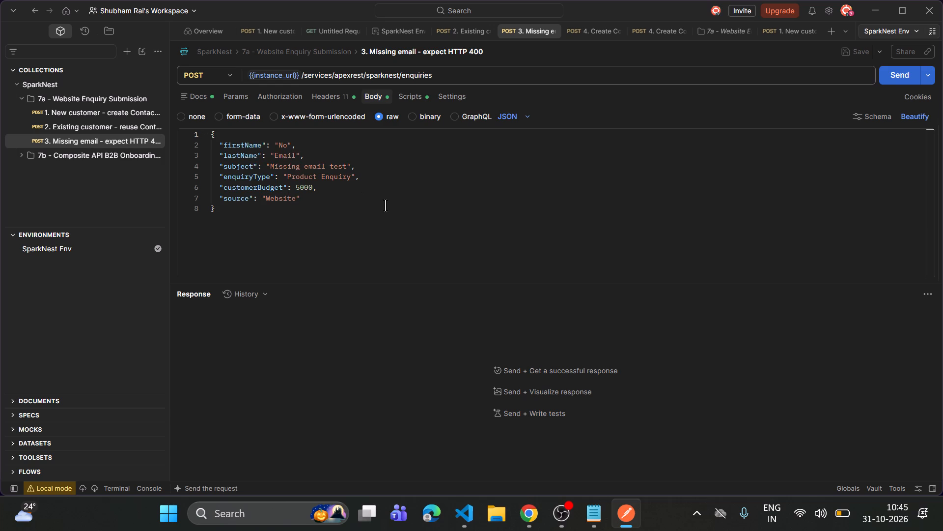
scroll(385, 206, down, 1)
scroll(385, 206, up, 2)
Expand the 7b - Composite API B2B Onboarding Rollback folder and examine the full JSON body of request 4, Create Contact + invalid Enquiry.
click(100, 153)
click(89, 167)
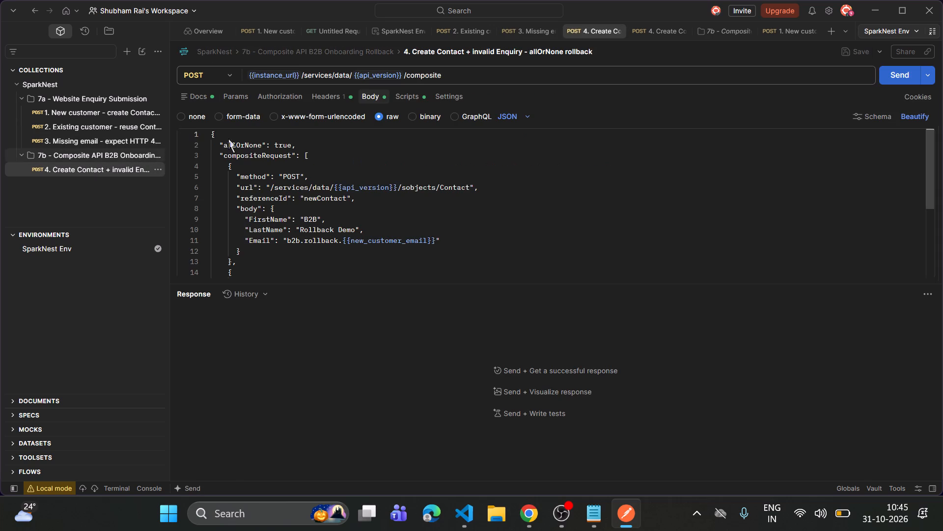
scroll(410, 157, down, 5)
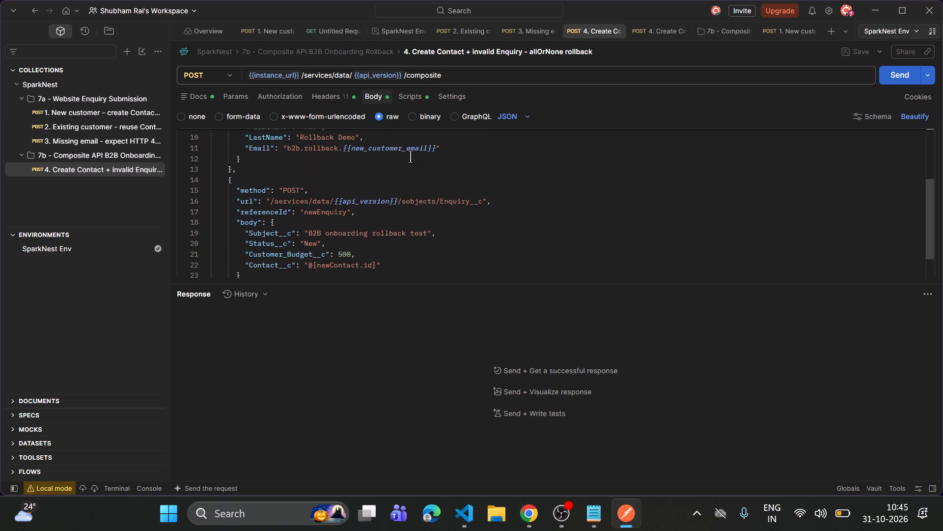
scroll(410, 157, down, 2)
scroll(410, 157, up, 2)
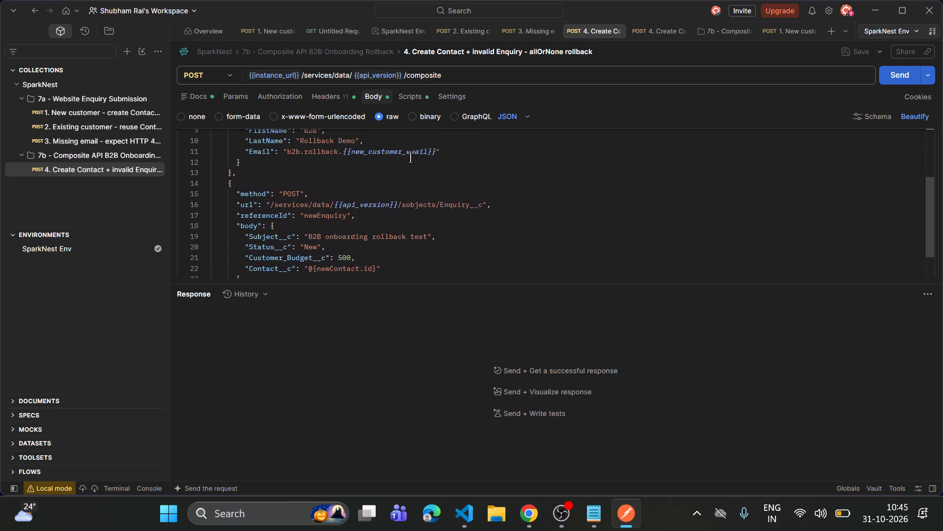
scroll(410, 157, up, 8)
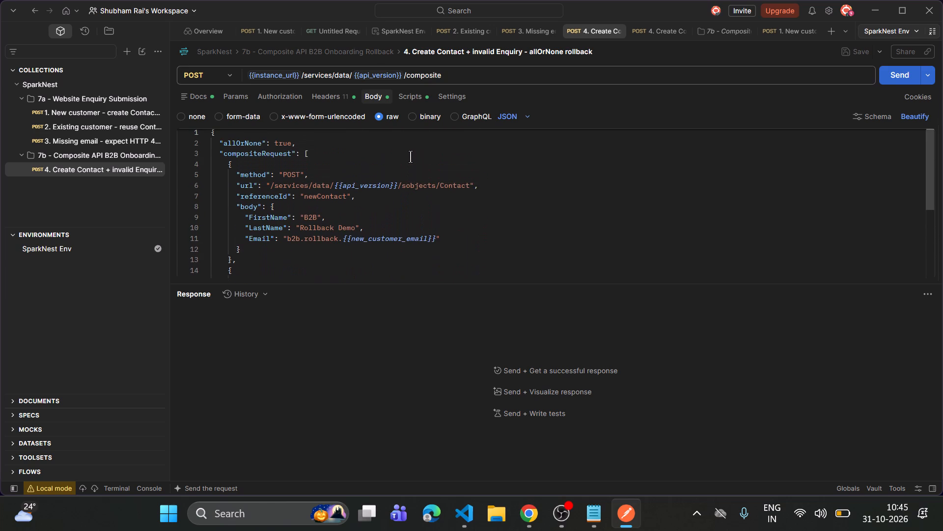
scroll(410, 157, up, 2)
Examine the after-response and before-request scripts of request 4, ending on the after-response script.
click(419, 95)
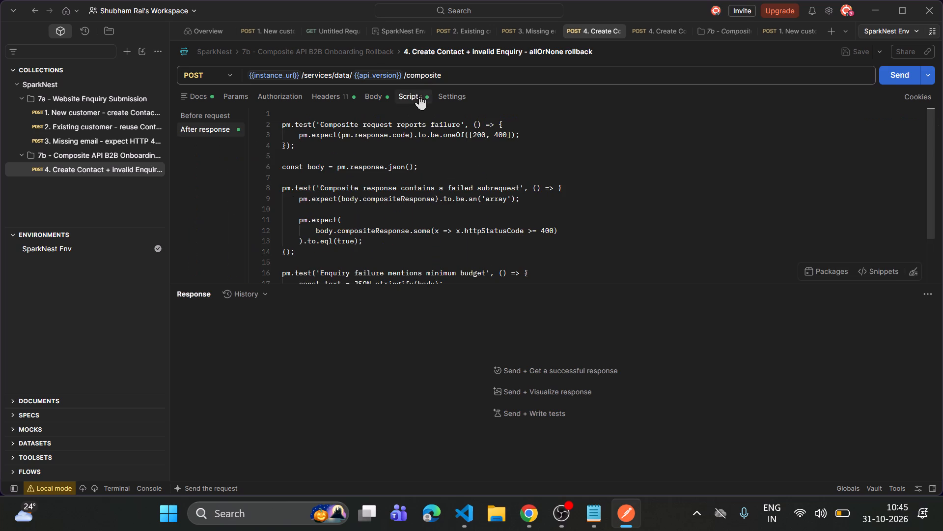
scroll(452, 223, down, 3)
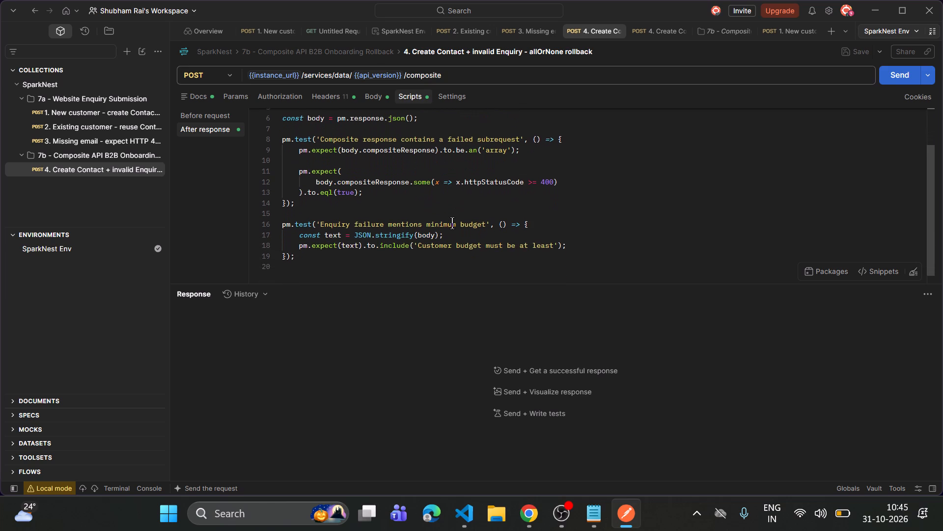
scroll(452, 223, down, 5)
scroll(452, 223, up, 7)
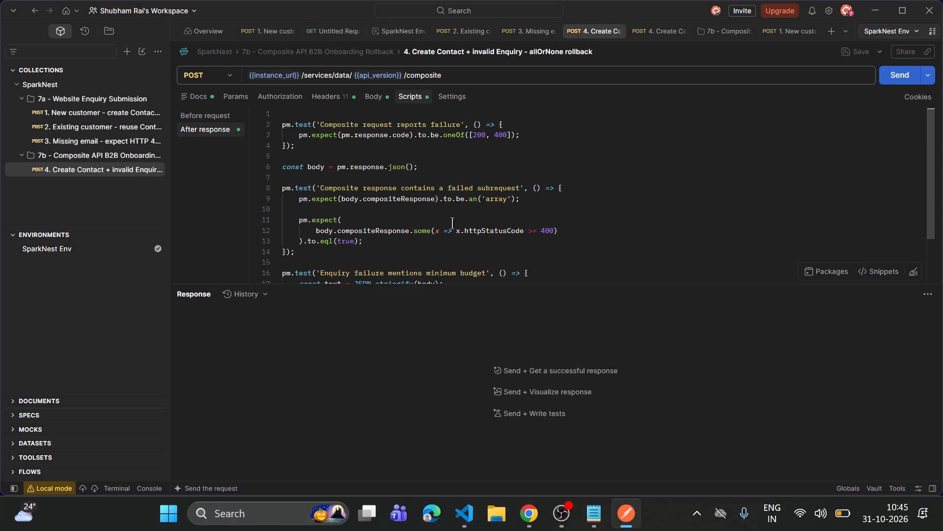
click(211, 112)
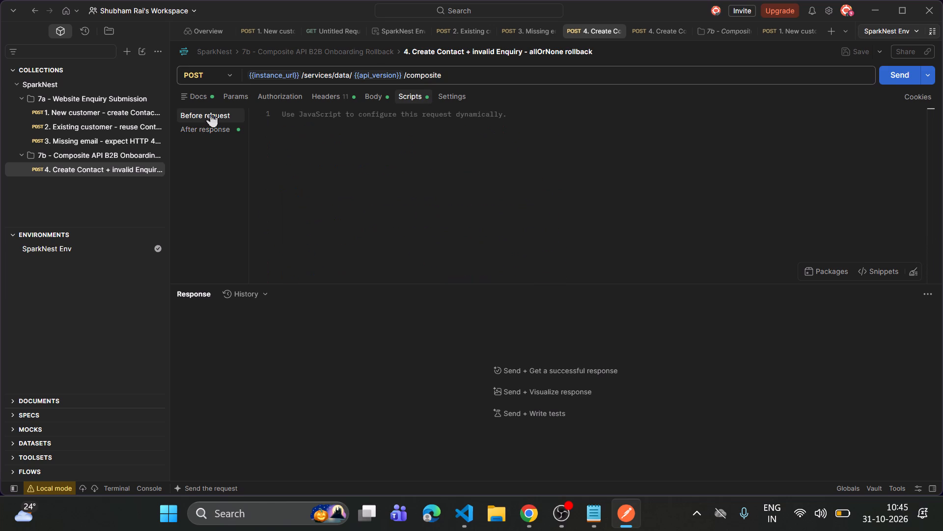
drag(341, 144, 428, 148)
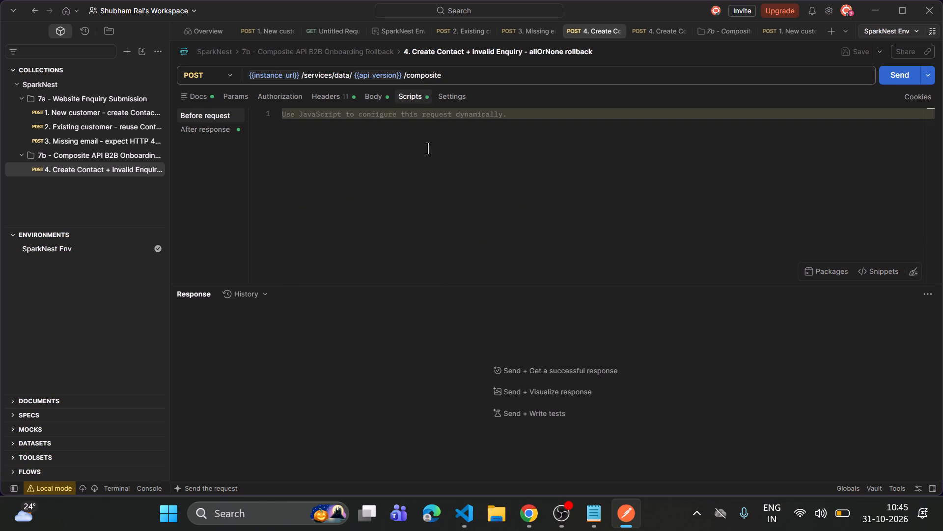
click(428, 148)
click(217, 126)
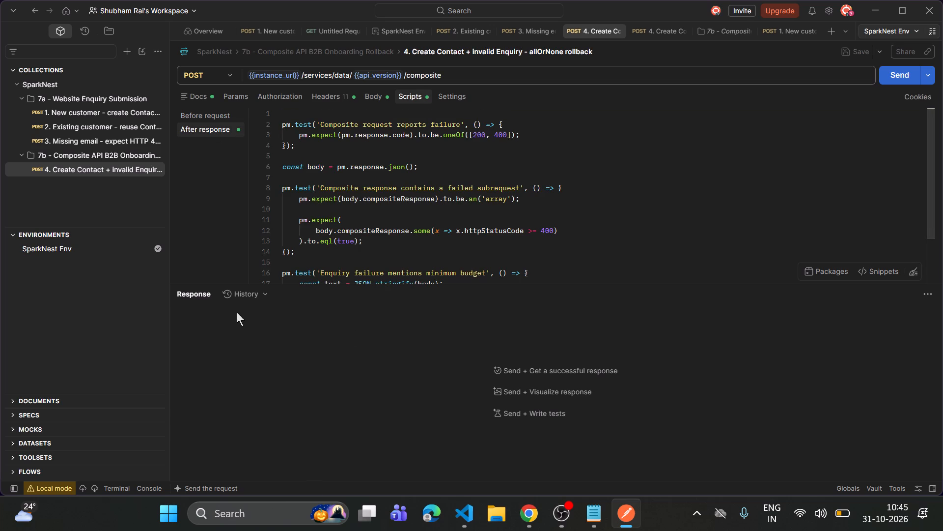
Open request 4's 26 Oct 2026, 2:32 PM run from the response history and review its after-response tests.
click(237, 294)
click(275, 323)
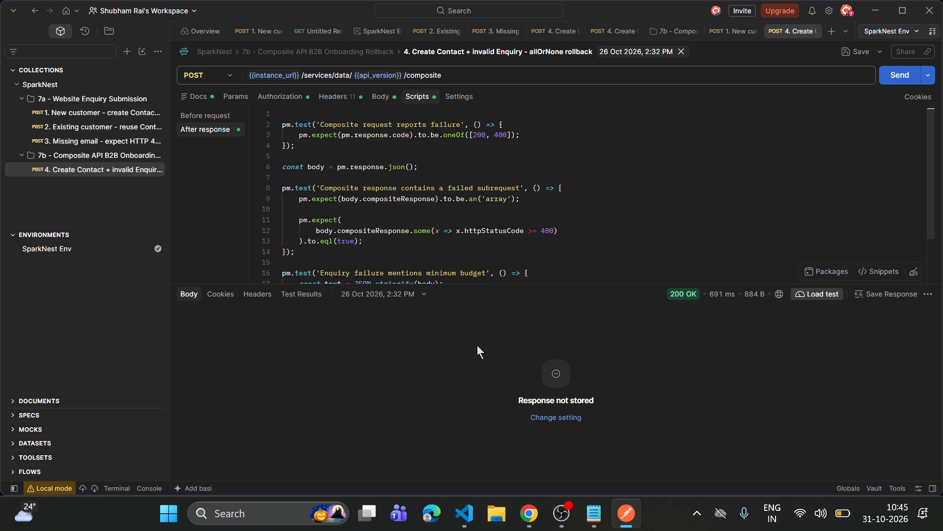
scroll(561, 198, up, 3)
scroll(561, 198, down, 4)
scroll(561, 198, up, 5)
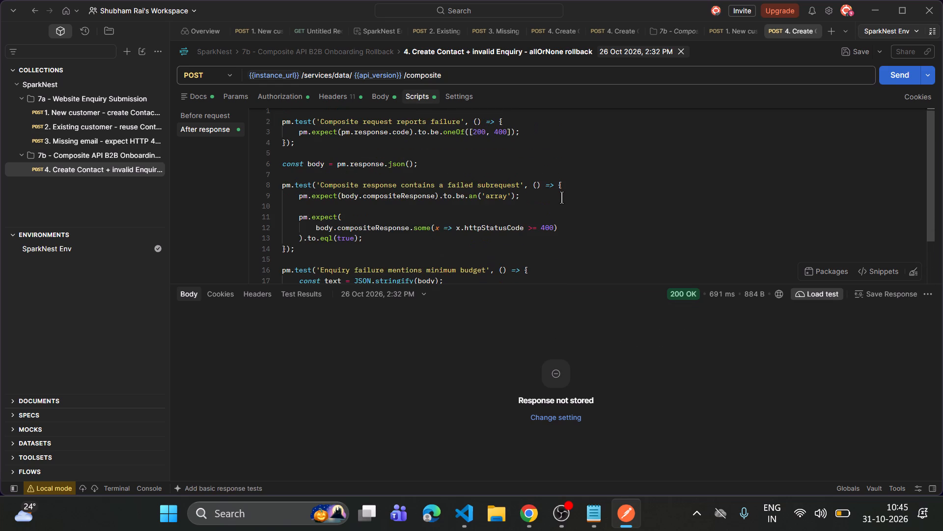
click(638, 159)
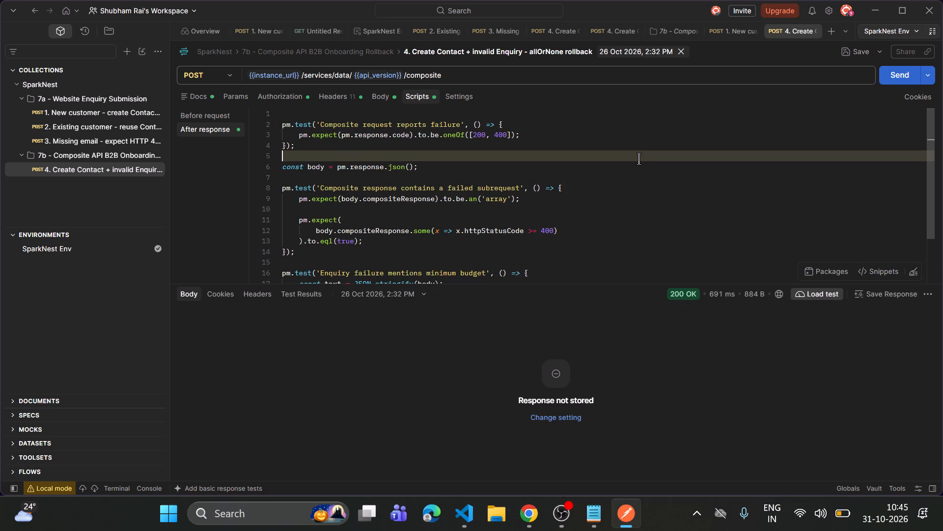
scroll(638, 159, down, 1)
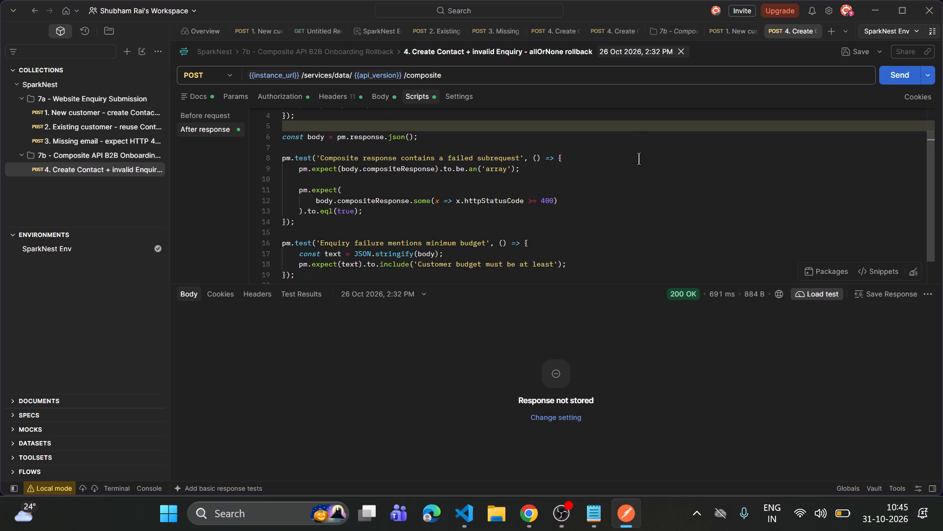
scroll(638, 159, up, 1)
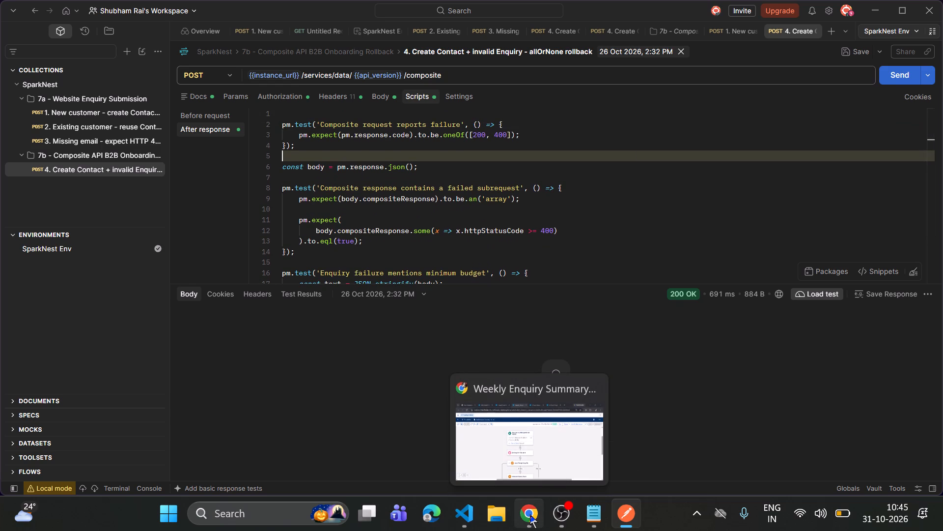
Switch to Chrome and search the Salesforce Setup tree for agentforce.
click(530, 514)
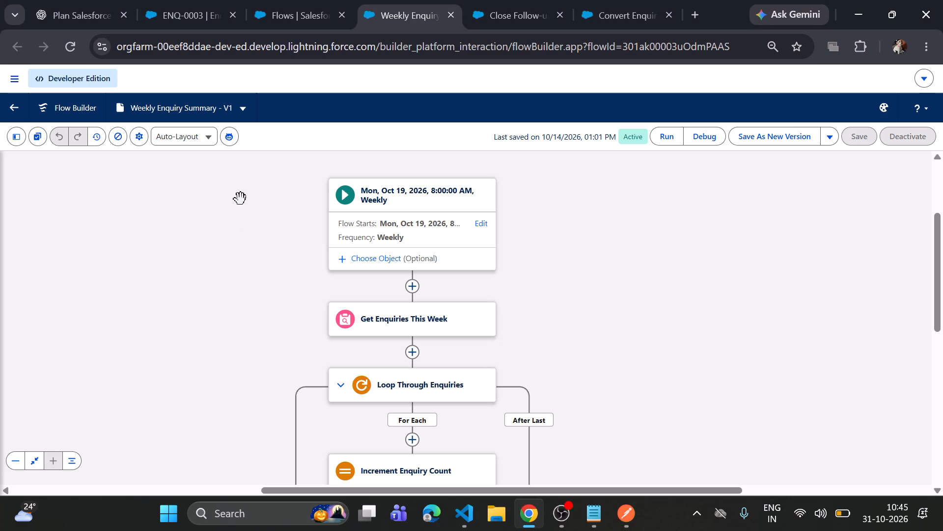
click(291, 13)
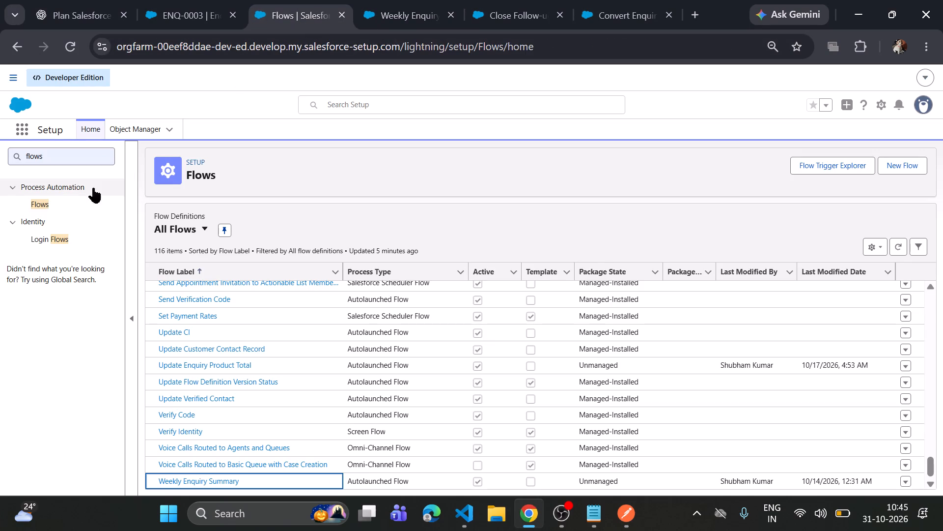
click(56, 162)
key(BackSpace)
key(BackSpace)
key(BackSpace)
key(BackSpace)
key(BackSpace)
key(BackSpace)
key(BackSpace)
key(BackSpace)
key(BackSpace)
key(BackSpace)
key(BackSpace)
key(BackSpace)
key(BackSpace)
key(BackSpace)
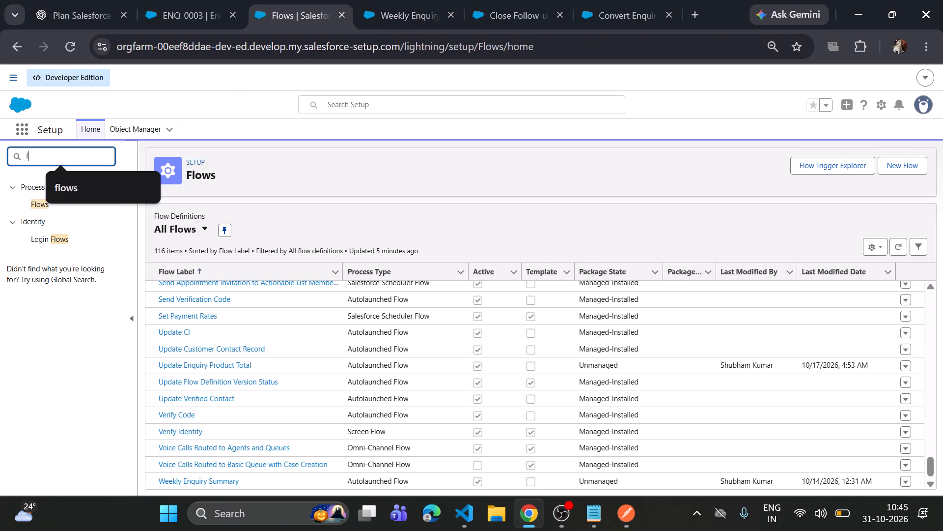
text(agent)
text(force)
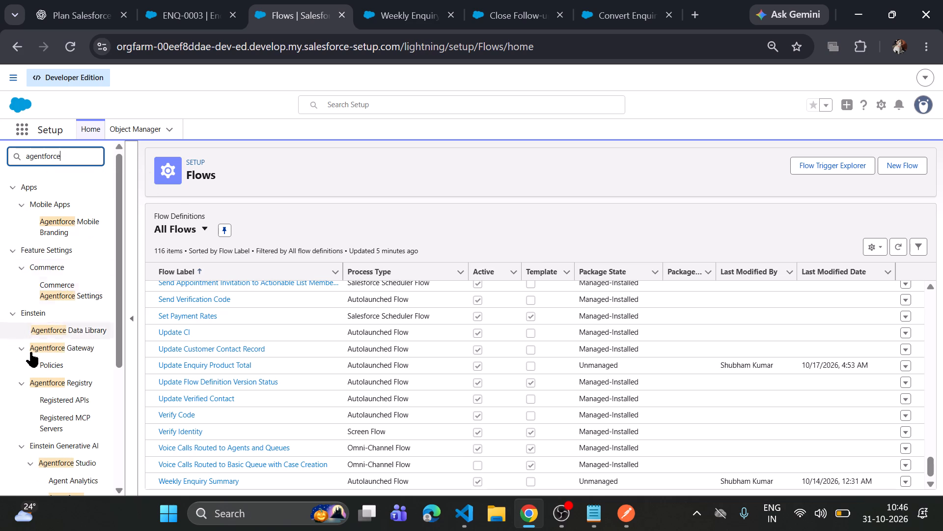
Go to the Agentforce Agents page and open the SparkNest Sales Assistant agent in the builder.
scroll(46, 387, down, 5)
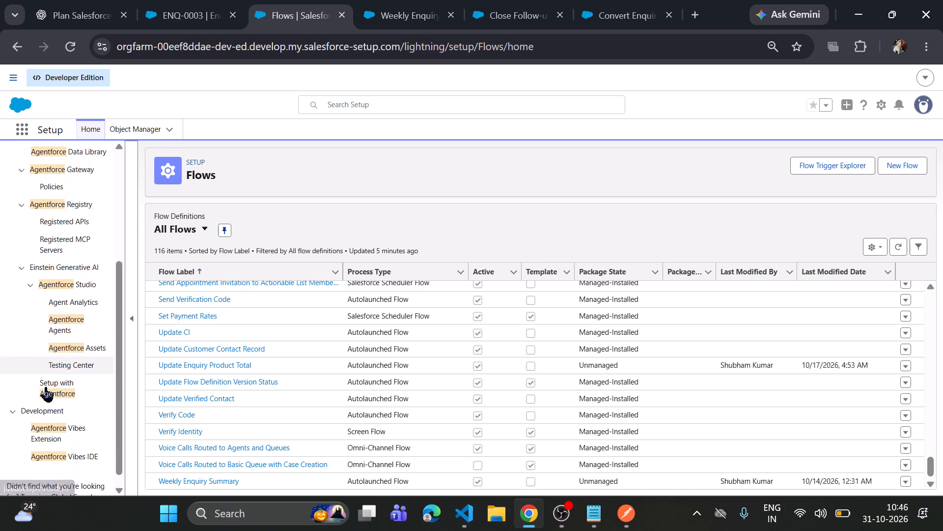
scroll(46, 387, down, 1)
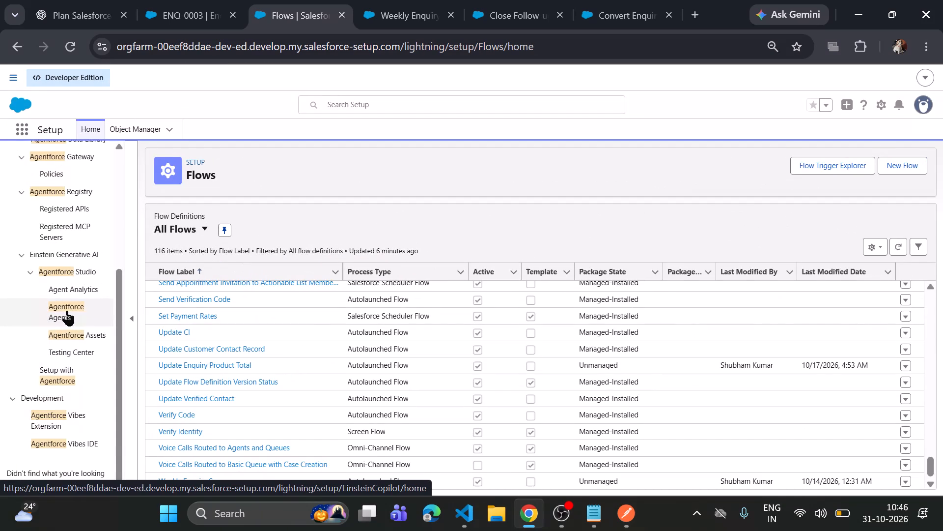
click(66, 311)
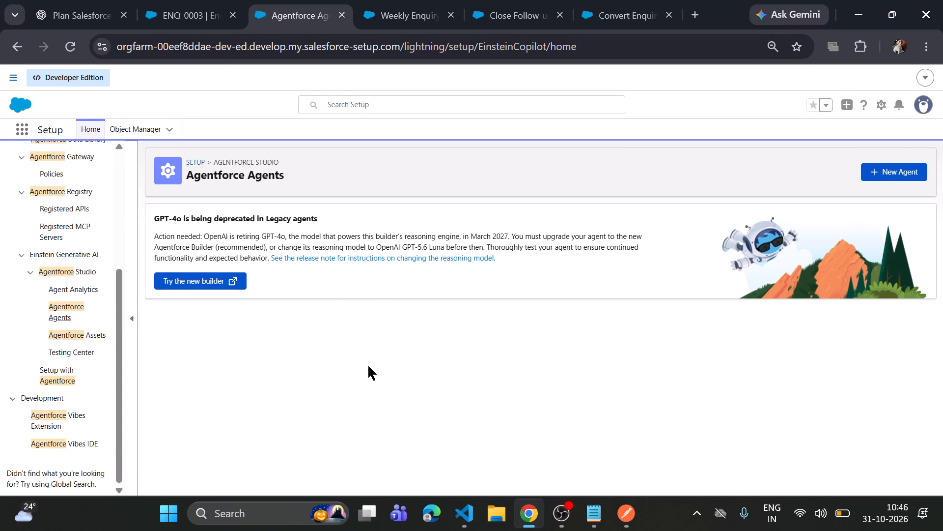
key(ctrl+equal)
scroll(419, 413, down, 1)
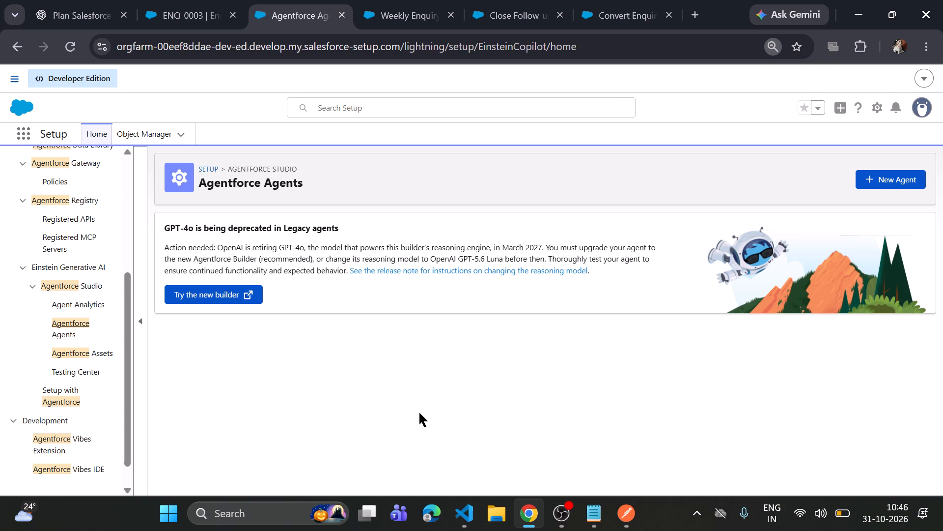
scroll(419, 413, down, 1)
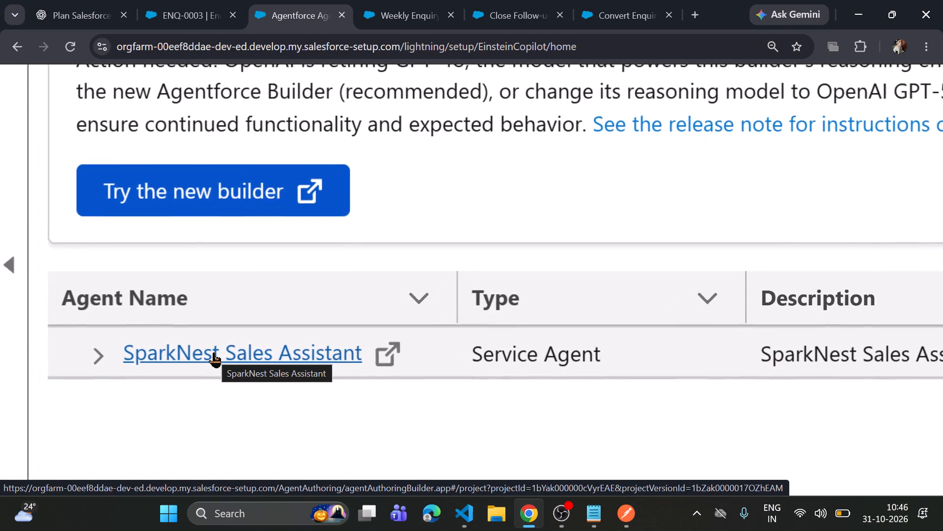
click(214, 353)
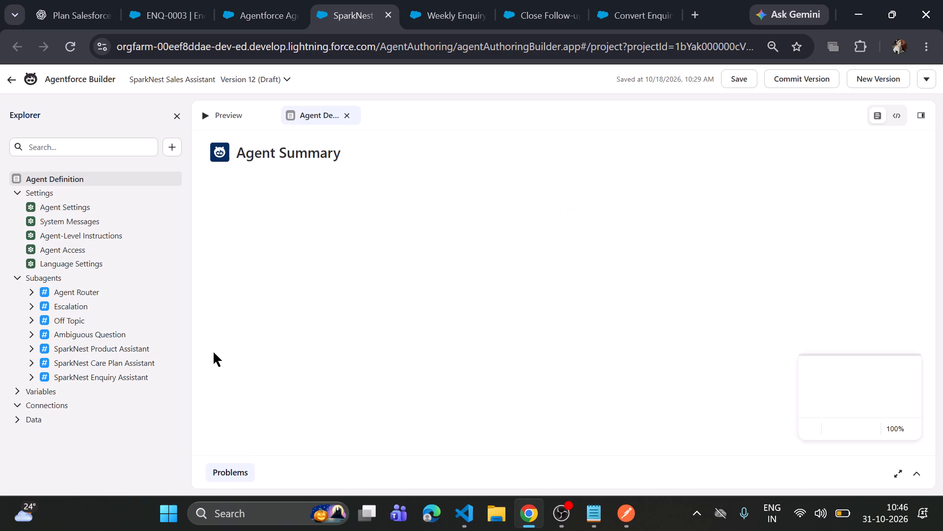
key(ctrl+equal)
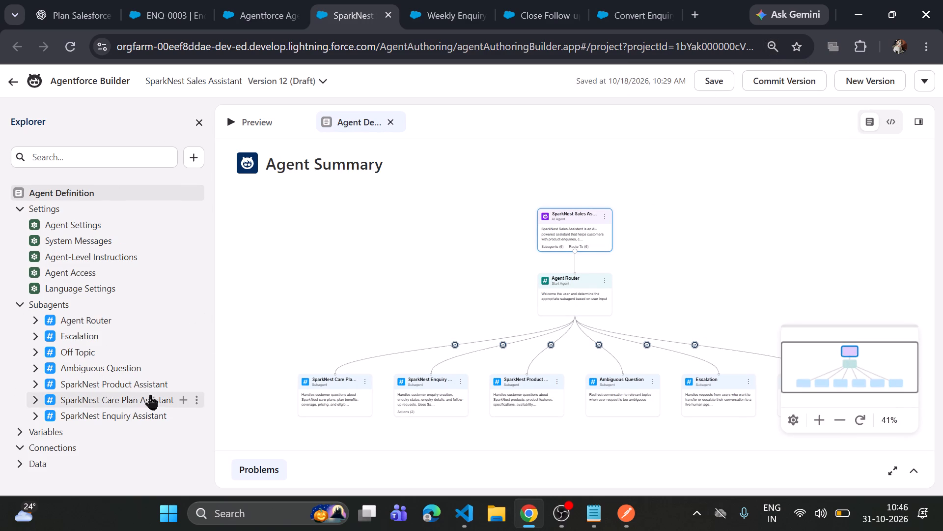
Open the SparkNest Care Plan Assistant subagent and review its description, reasoning instructions and available actions.
click(87, 403)
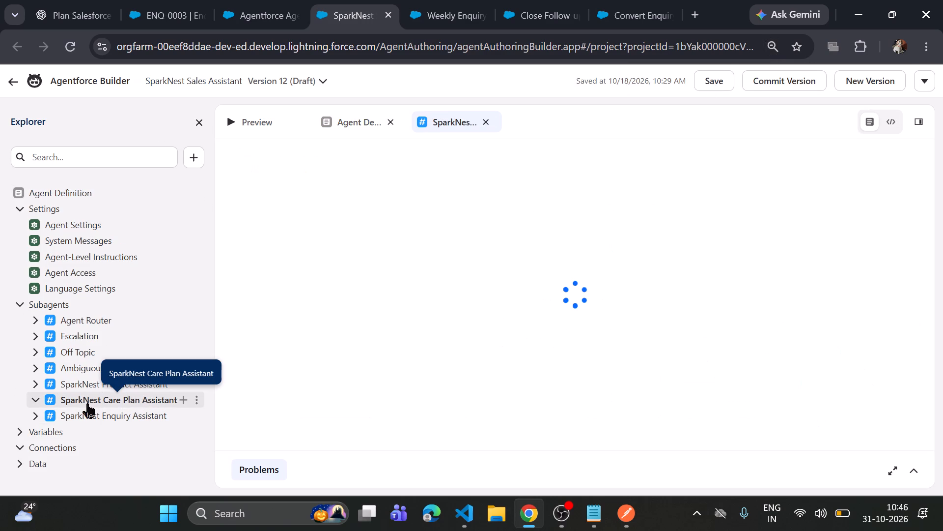
key(ctrl+minus)
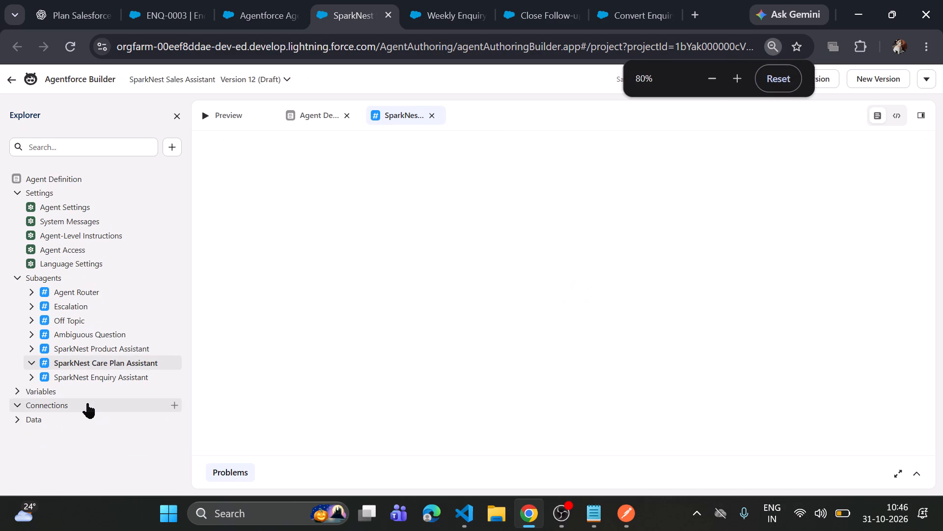
scroll(432, 363, down, 3)
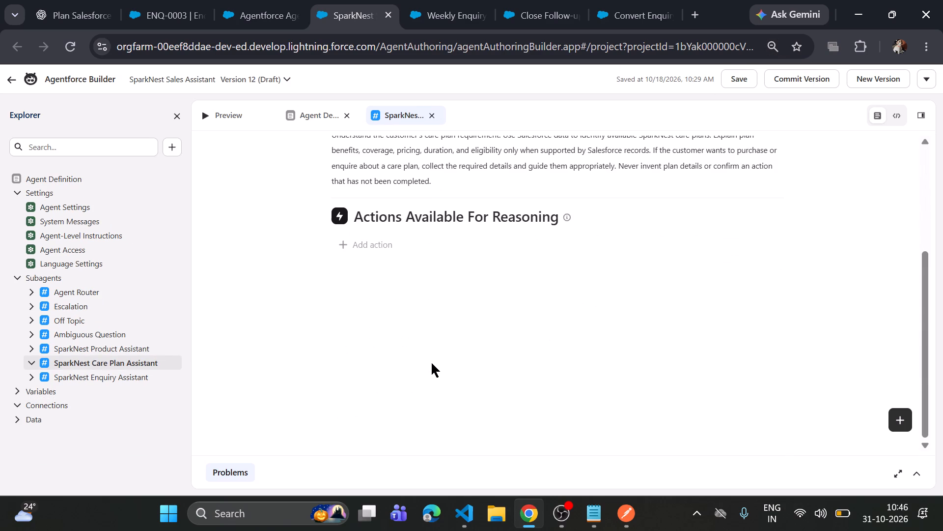
scroll(432, 363, up, 8)
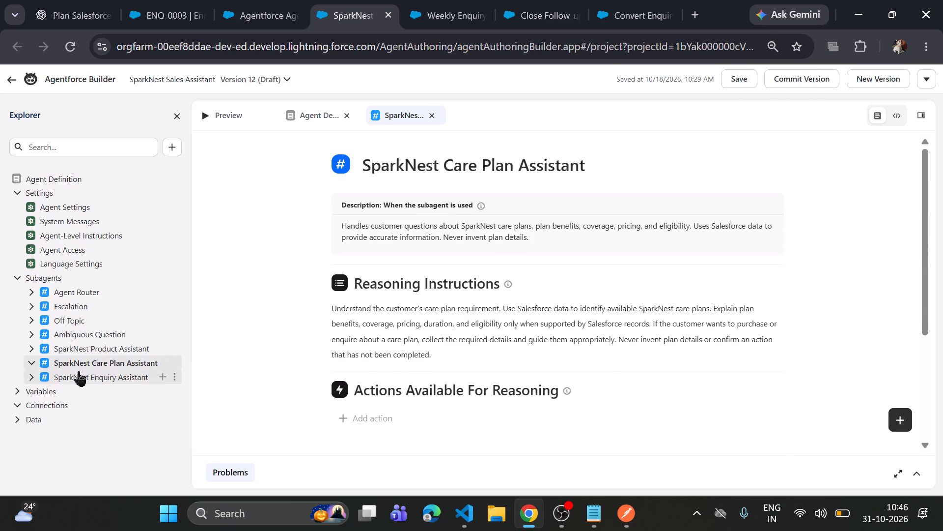
Expand the SparkNest Enquiry Assistant subagent and examine the Get_Enquiry_Status action from its basic information through its additional settings.
click(30, 371)
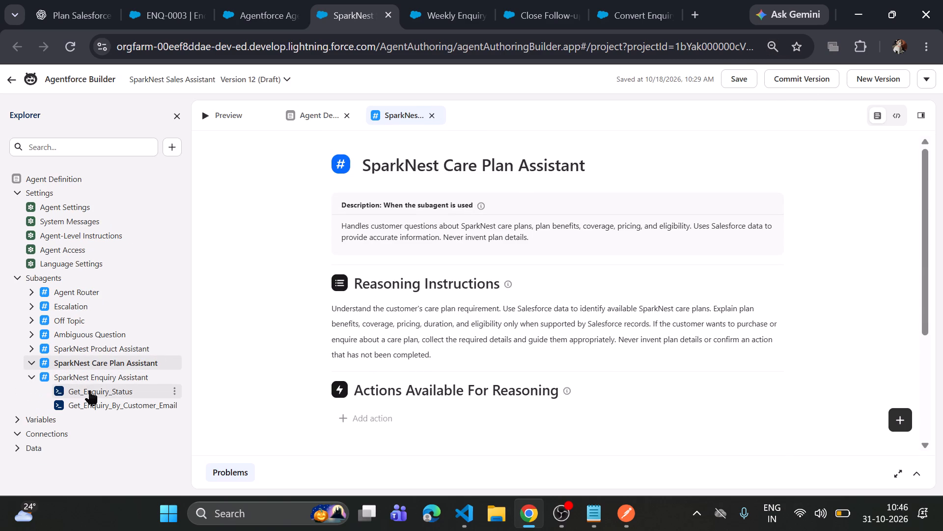
click(92, 391)
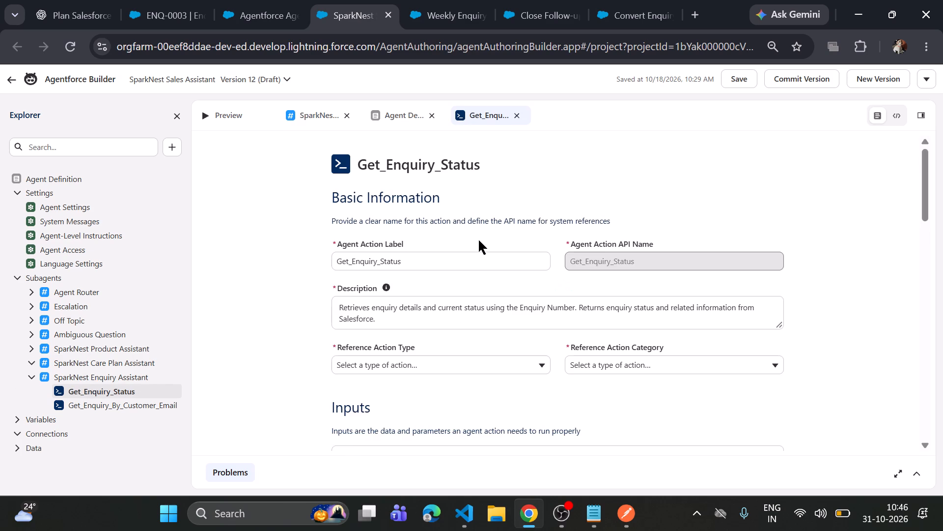
scroll(479, 240, down, 3)
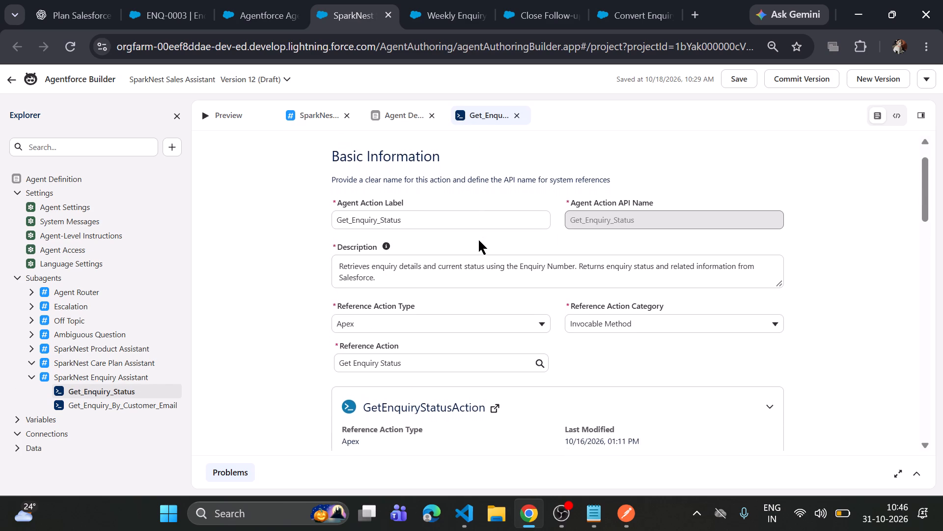
scroll(479, 240, down, 4)
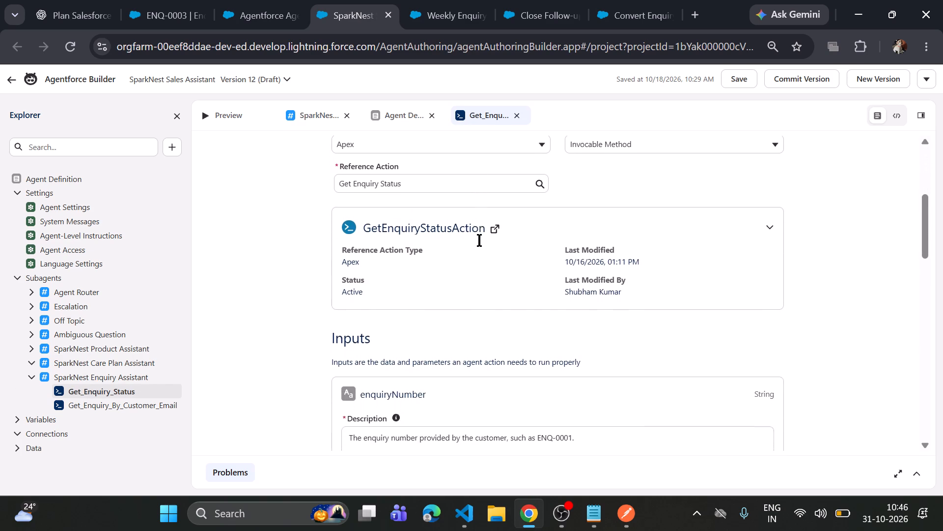
scroll(479, 240, down, 6)
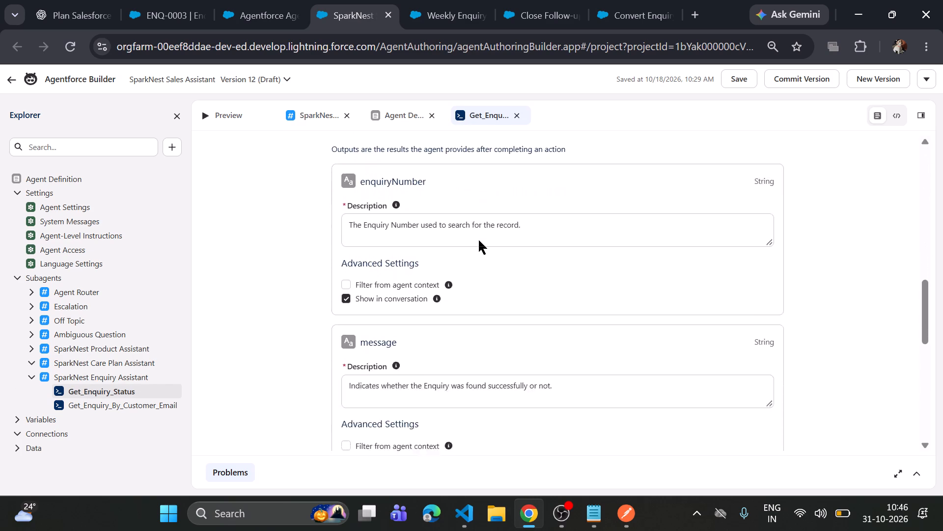
scroll(479, 240, down, 10)
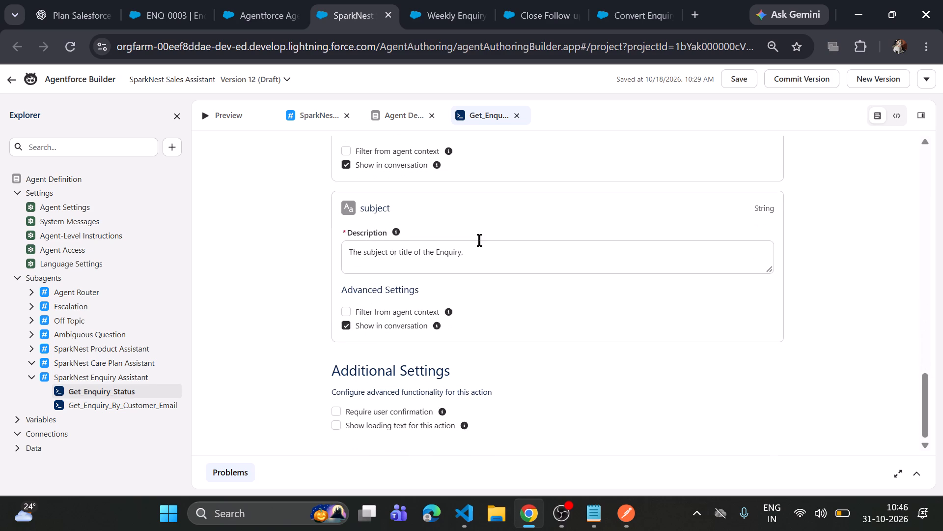
Open the Get_Enquiry_By_Customer_Email action and examine its referenced Apex action, inputs and outputs.
click(96, 401)
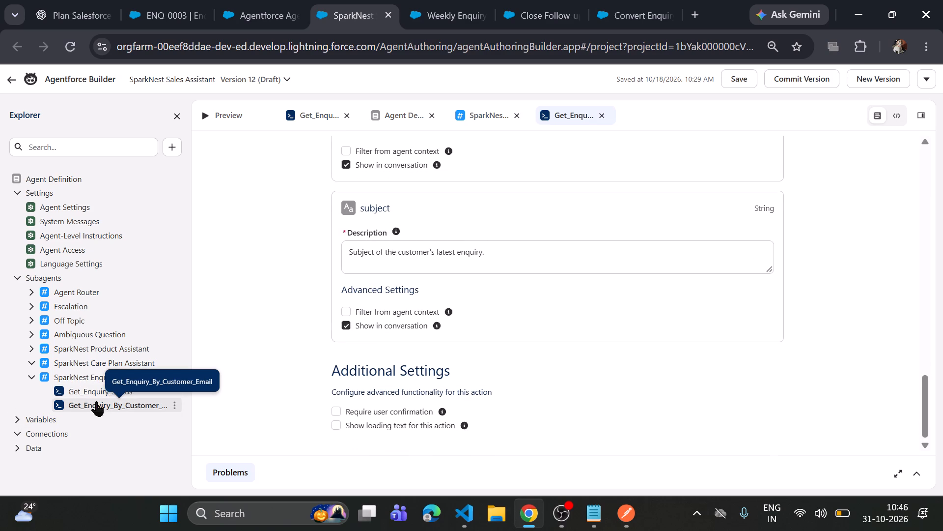
scroll(408, 244, up, 10)
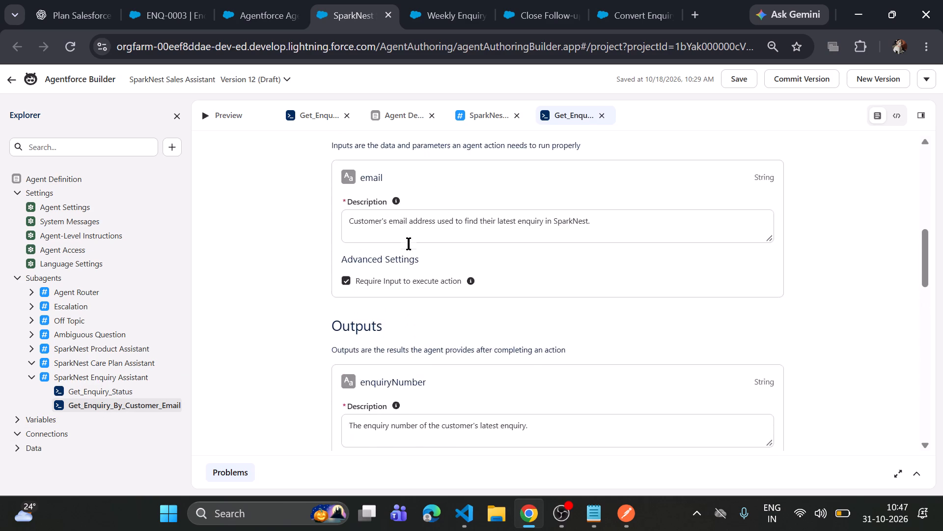
scroll(408, 244, up, 5)
scroll(408, 244, down, 5)
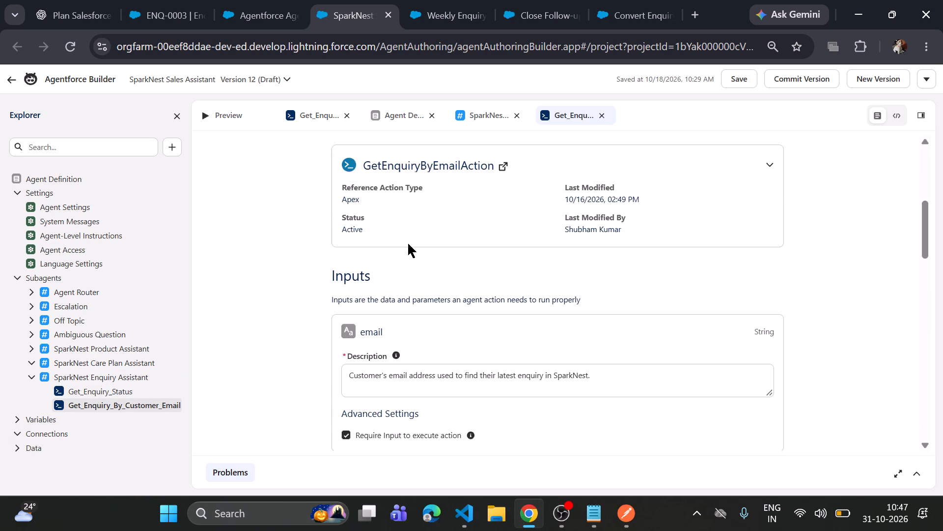
scroll(408, 244, down, 10)
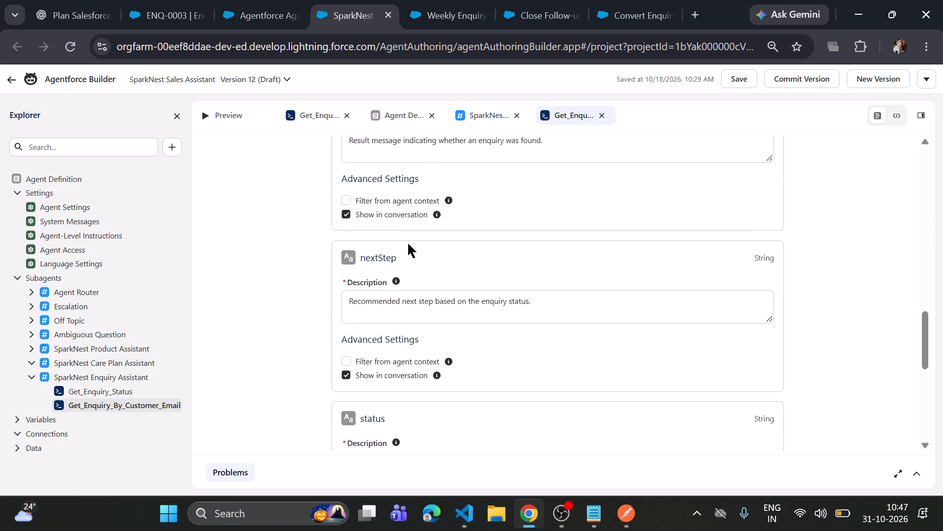
scroll(408, 244, down, 4)
scroll(408, 244, up, 7)
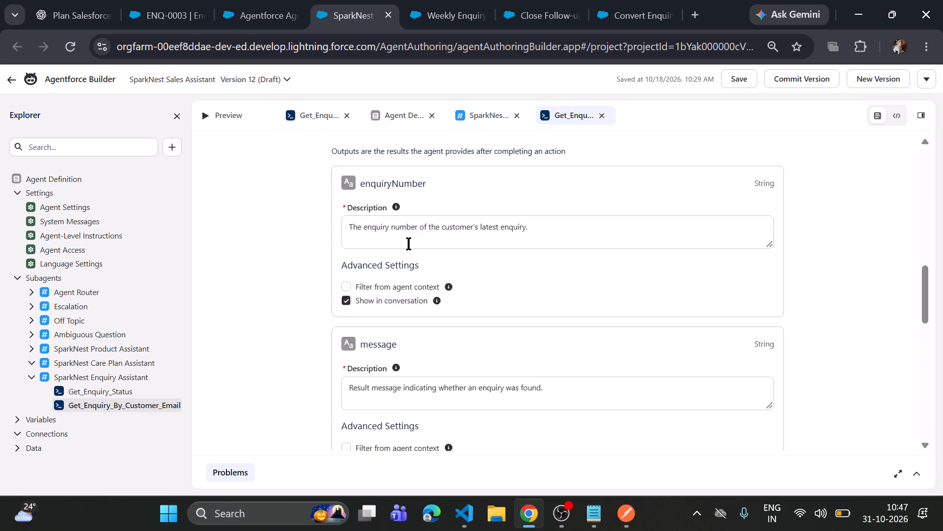
scroll(408, 244, up, 4)
Open the agent preview, copy the first "check my enquiry status" message from the Notepad notes, and send it in the live test chat.
click(206, 111)
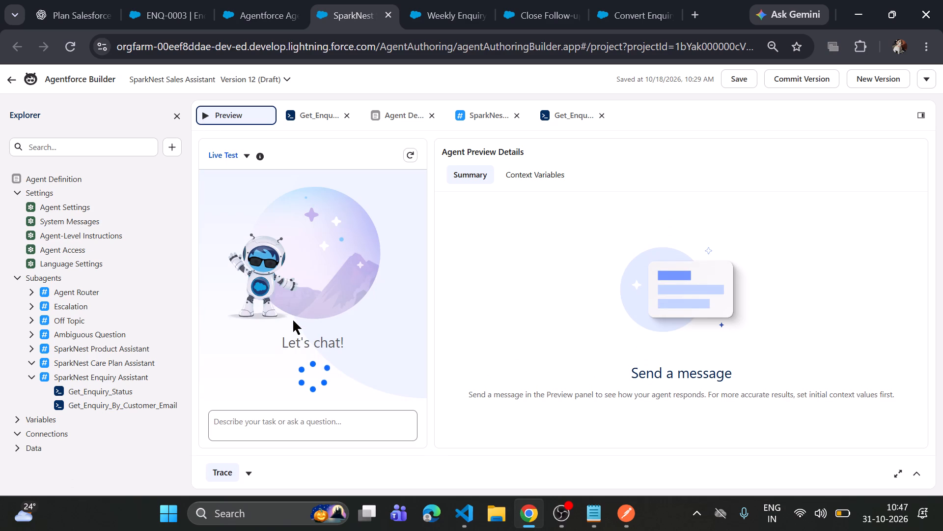
click(295, 413)
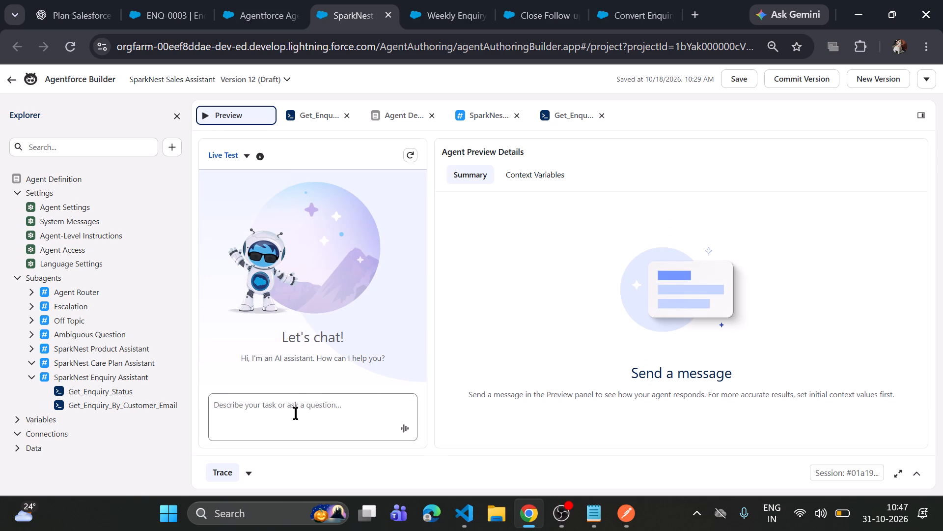
click(288, 407)
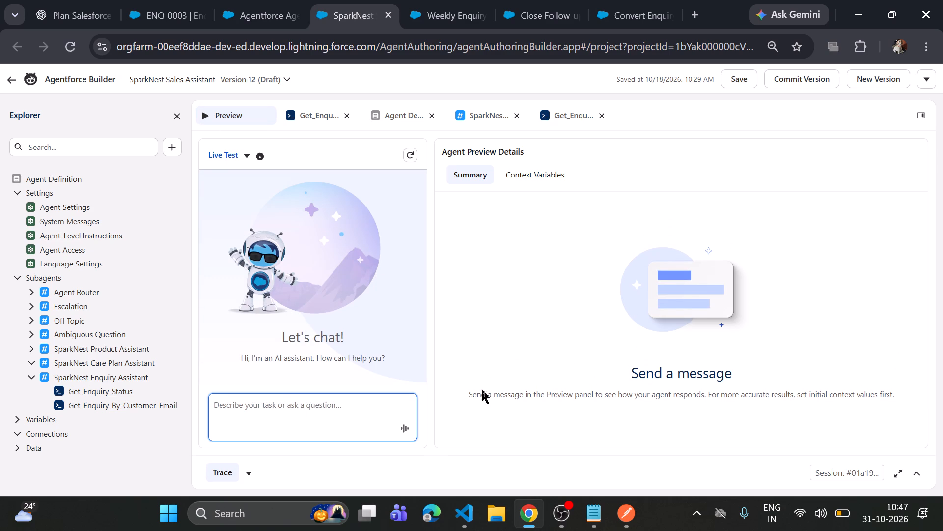
click(599, 514)
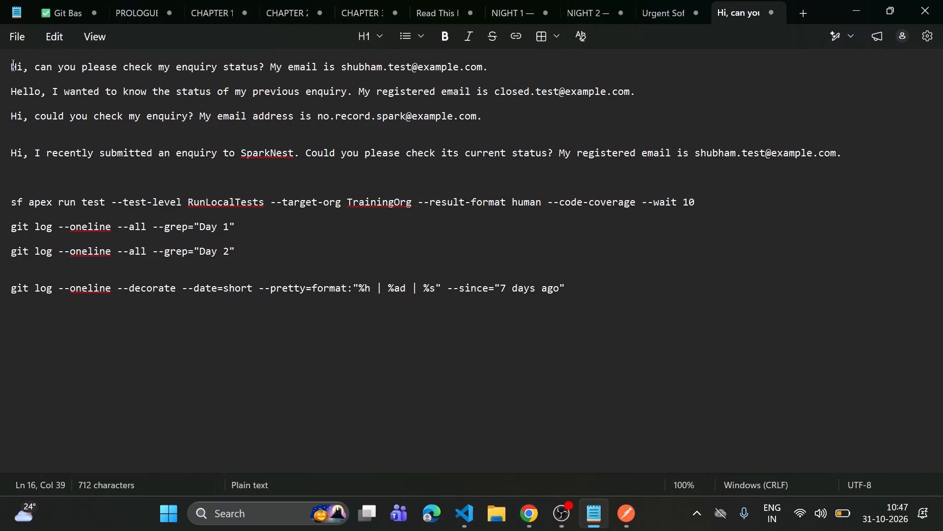
drag(13, 66, 44, 69)
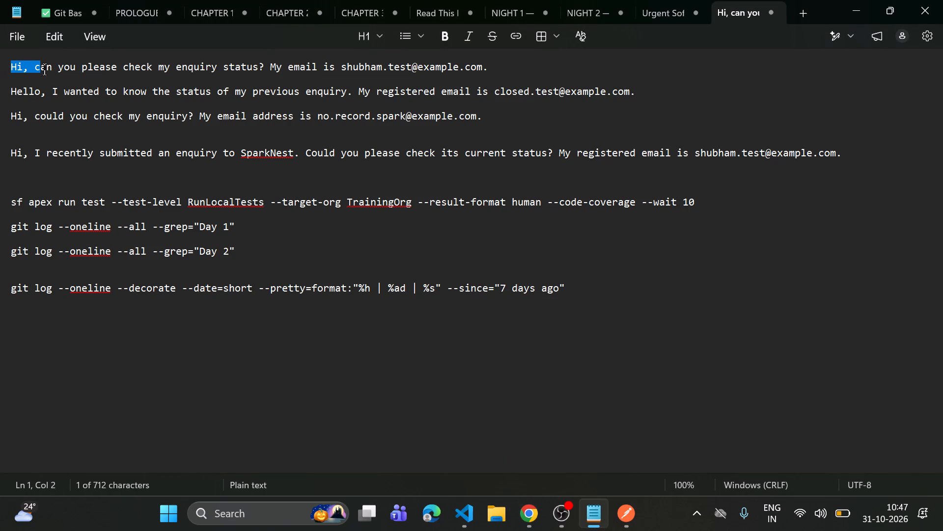
drag(44, 69, 488, 68)
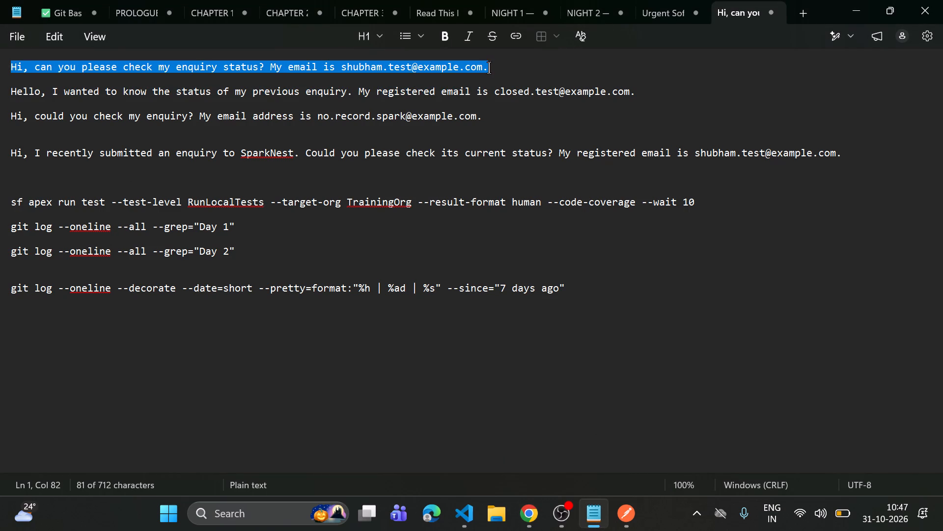
drag(488, 68, 488, 68)
key(ctrl+c)
click(527, 505)
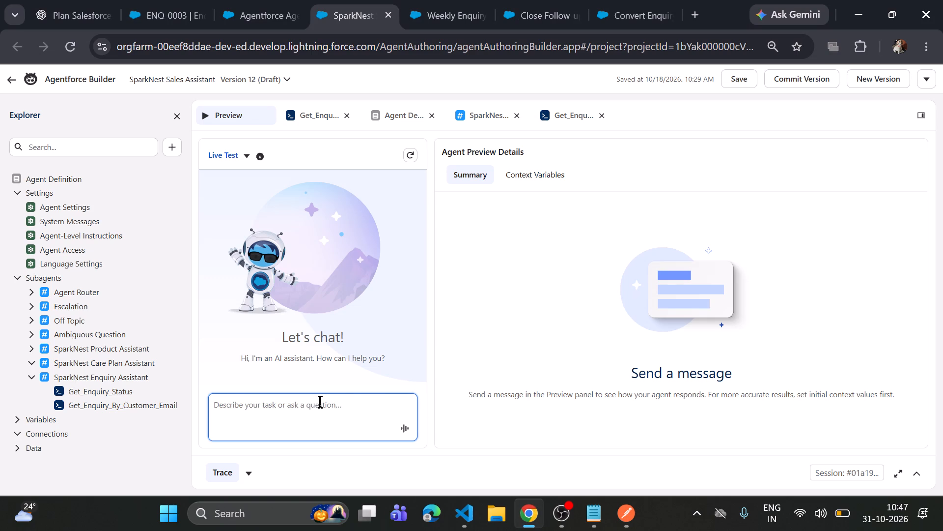
key(ctrl+v)
key(Return)
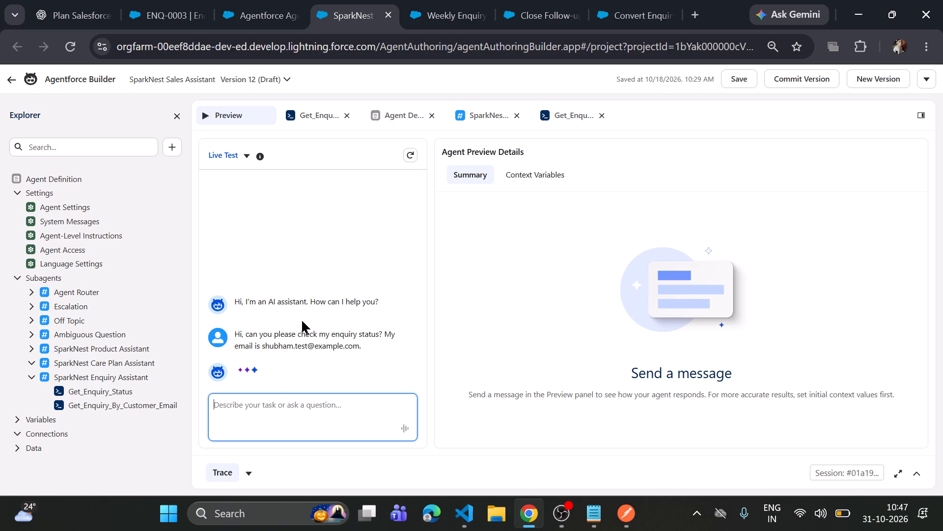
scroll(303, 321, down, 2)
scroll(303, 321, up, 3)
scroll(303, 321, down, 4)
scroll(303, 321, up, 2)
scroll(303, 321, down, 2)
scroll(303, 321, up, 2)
Restart the live test conversation and resend the same "check my enquiry status" message with its test email.
click(404, 158)
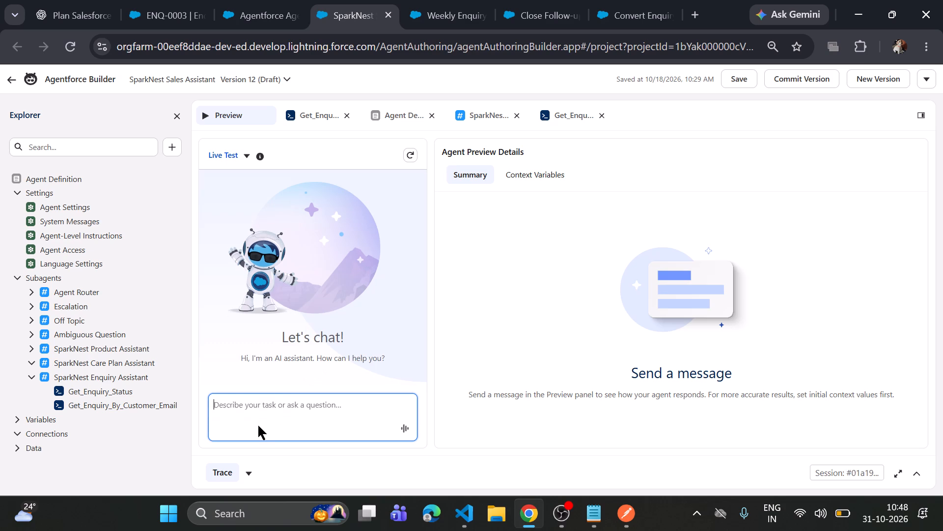
key(ctrl+v)
key(Return)
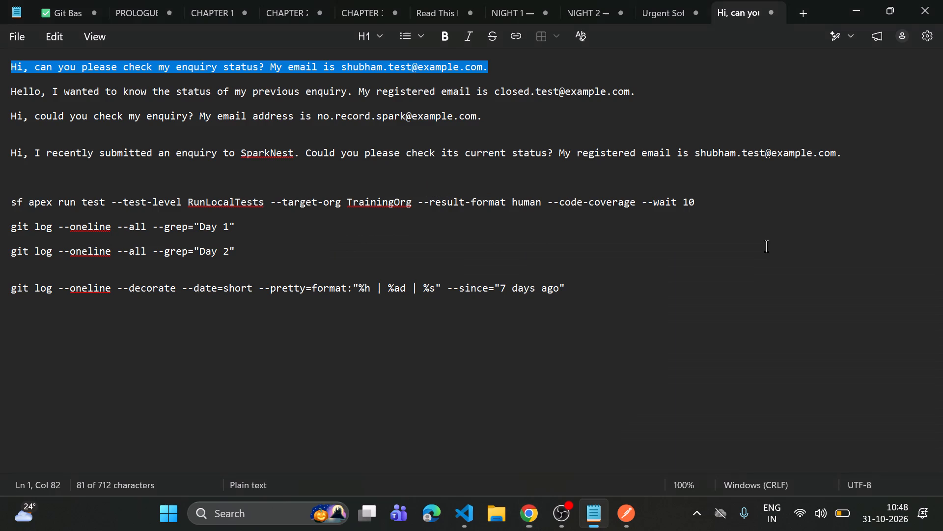
Copy the message asking for the status of a previous enquiry from the Notepad notes and send it to the agent in the preview chat.
drag(11, 90, 208, 113)
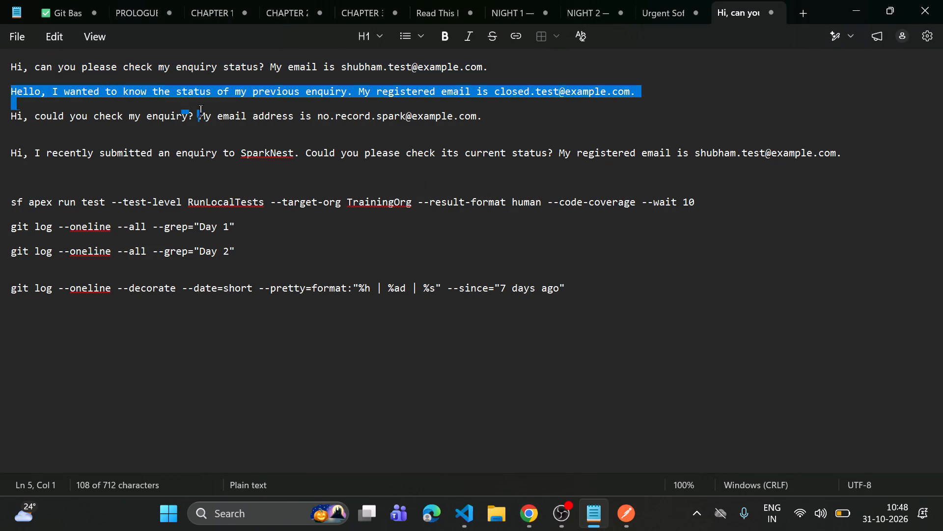
drag(208, 113, 633, 93)
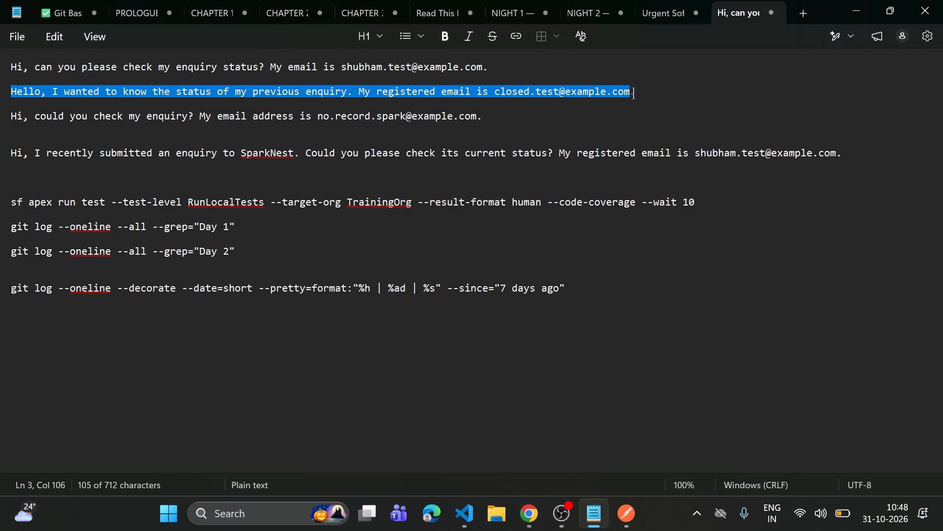
drag(633, 93, 635, 94)
key(ctrl+c)
click(527, 523)
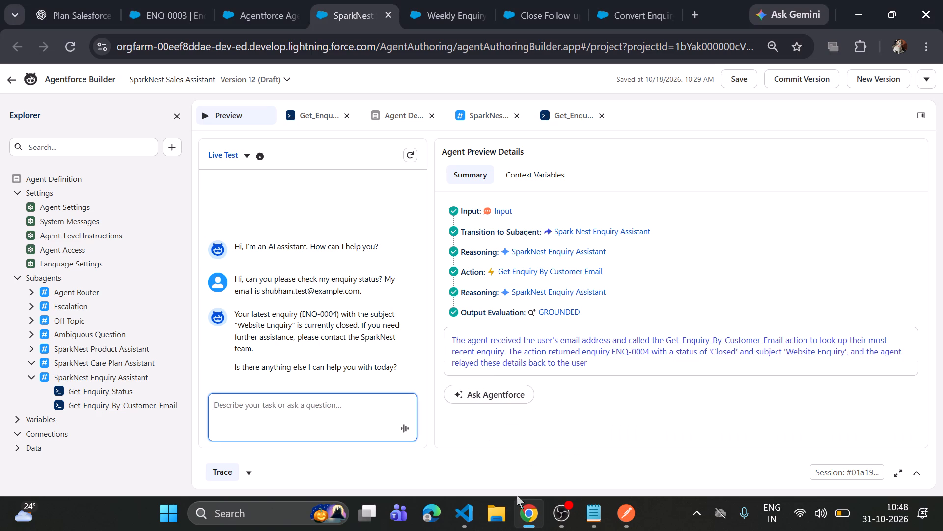
click(292, 407)
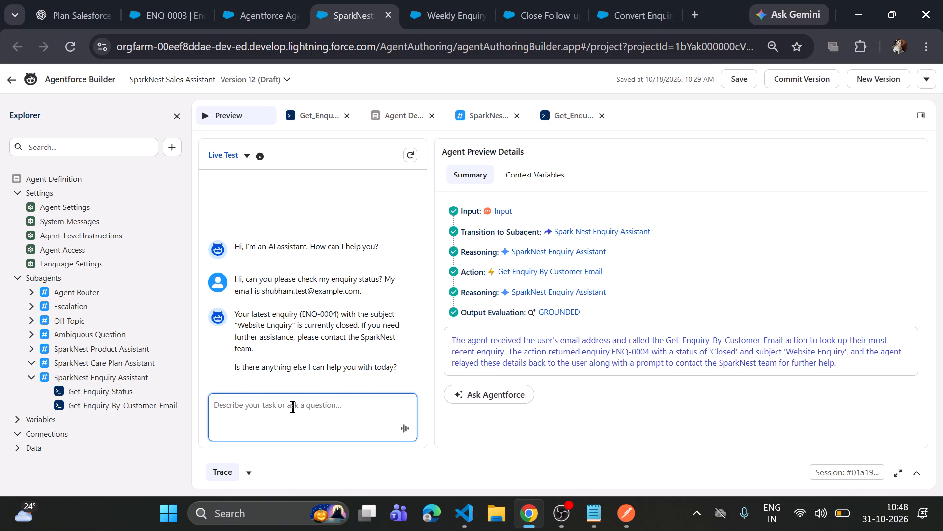
key(ctrl+v)
key(Return)
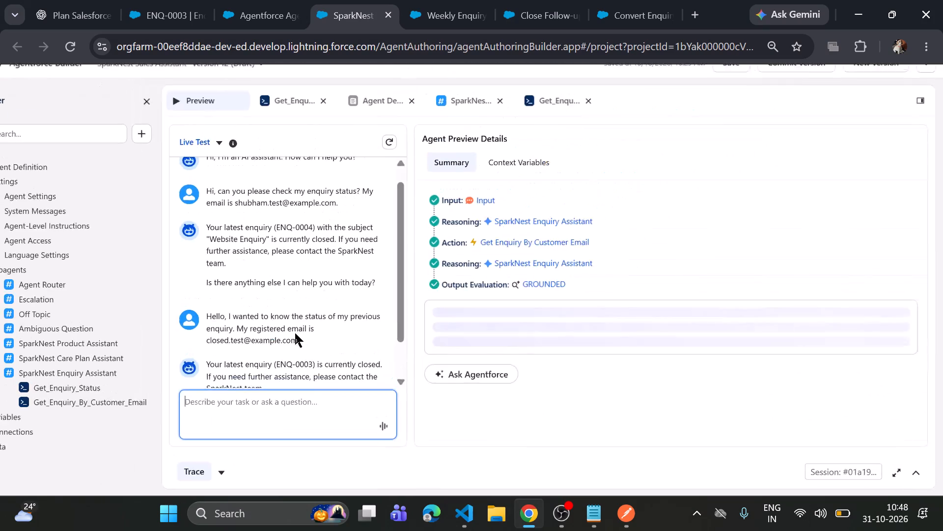
scroll(295, 333, down, 3)
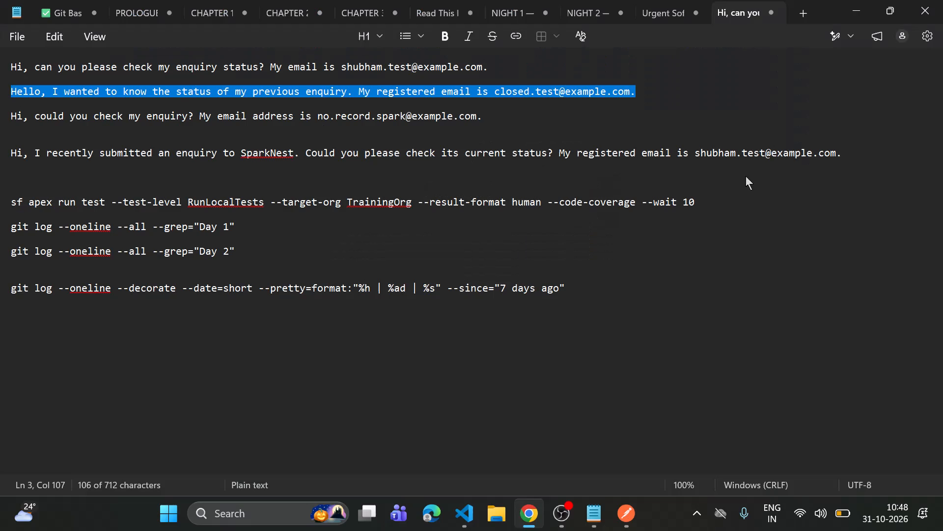
Copy the "could you check my enquiry?" message with the no-record test email from Notepad and send it to the agent in the preview chat.
click(67, 172)
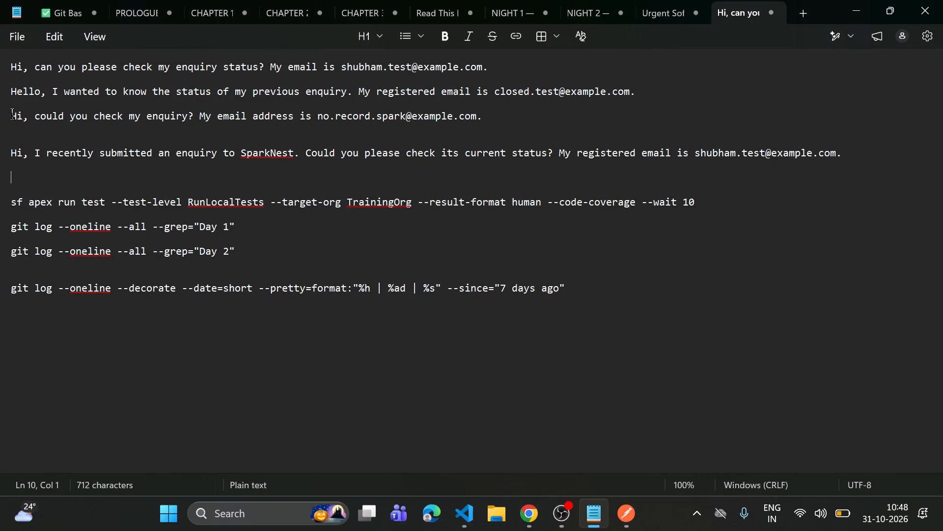
drag(14, 114, 243, 141)
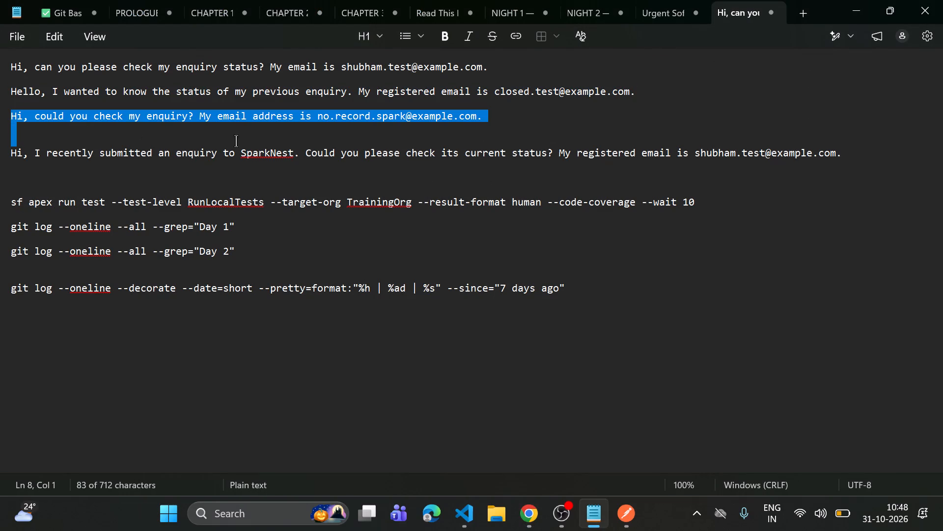
drag(243, 141, 480, 113)
key(ctrl+c)
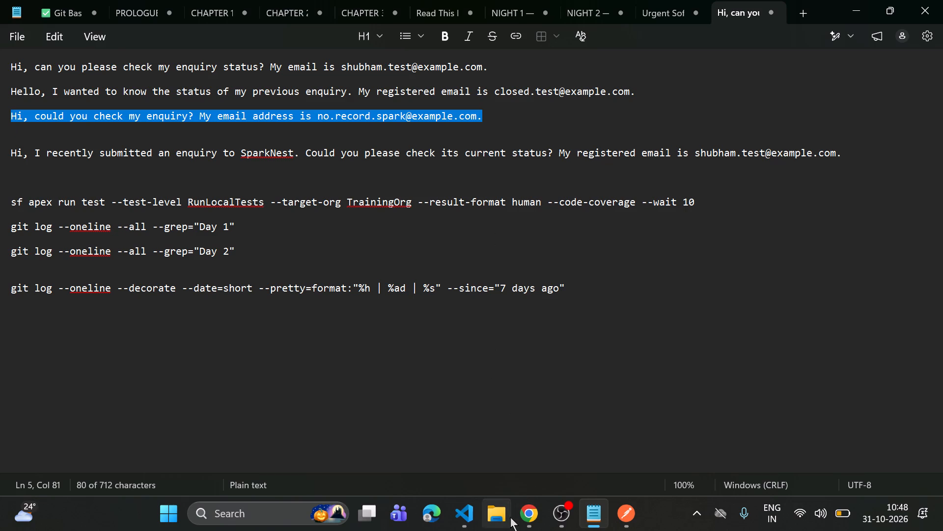
click(523, 517)
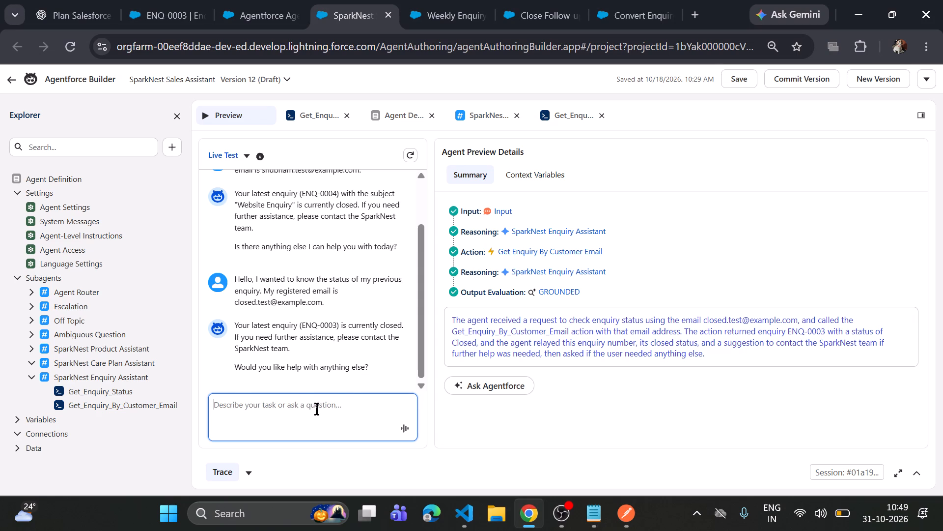
key(ctrl+v)
key(Return)
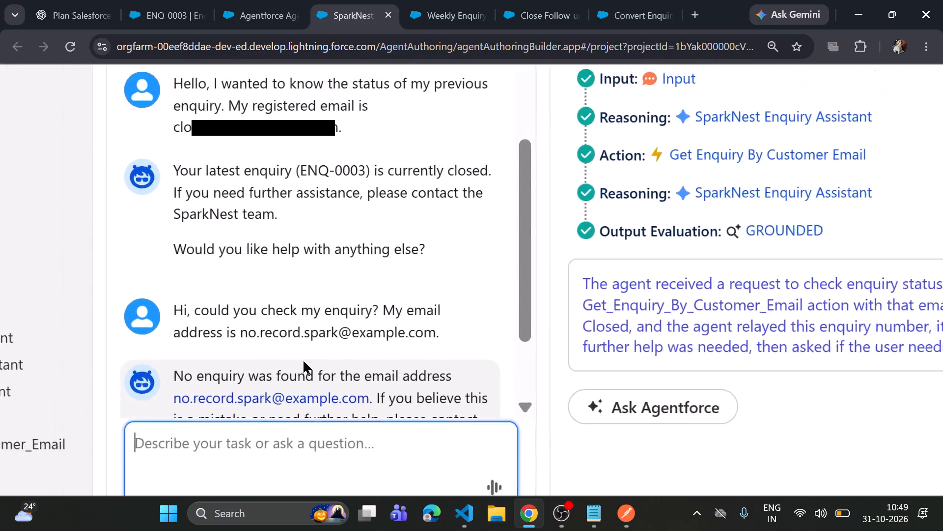
Examine the agent's reply to the no-record message, the Agent Preview Details summary, and the earlier messages in the conversation.
scroll(304, 361, down, 2)
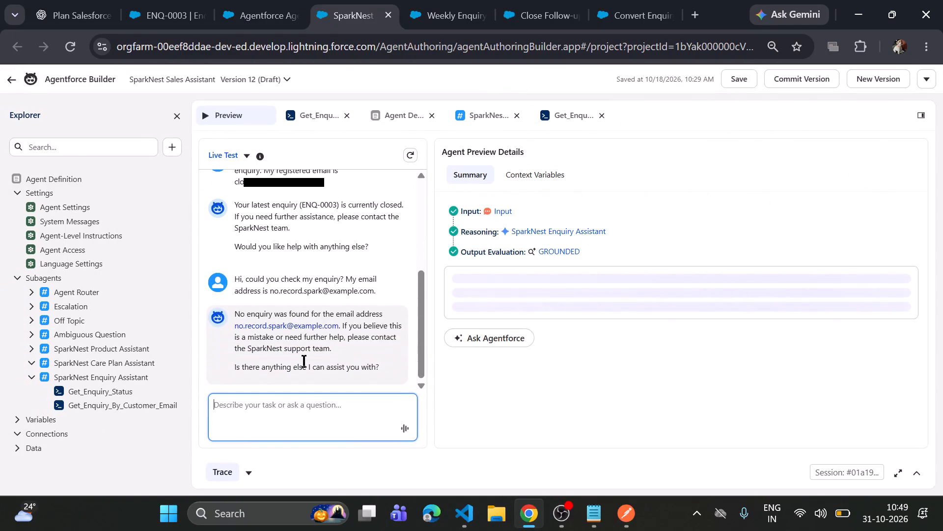
scroll(304, 361, down, 1)
scroll(285, 290, down, 3)
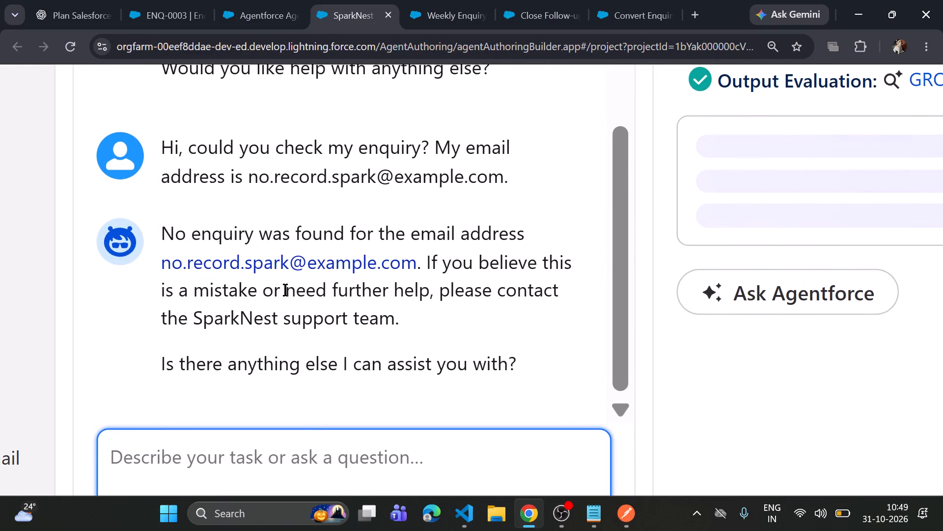
scroll(285, 290, down, 1)
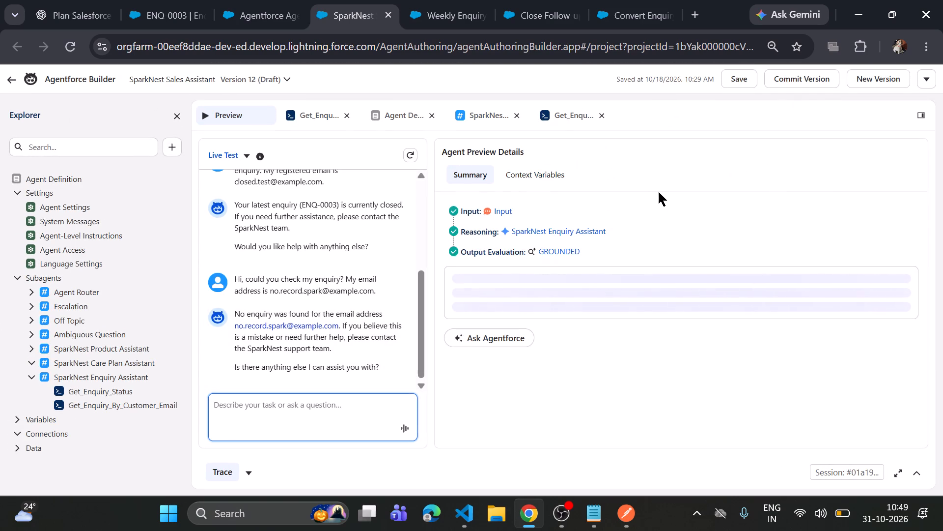
scroll(659, 192, left, 2)
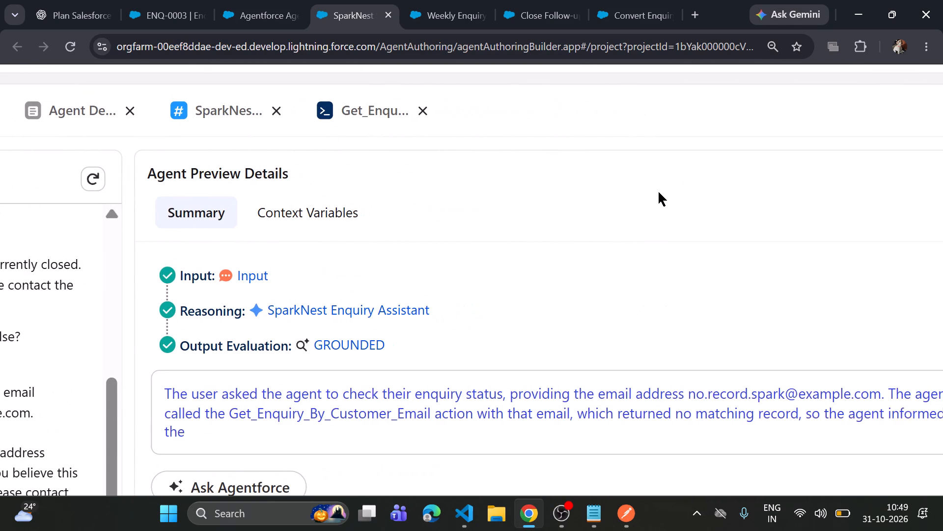
scroll(659, 192, left, 2)
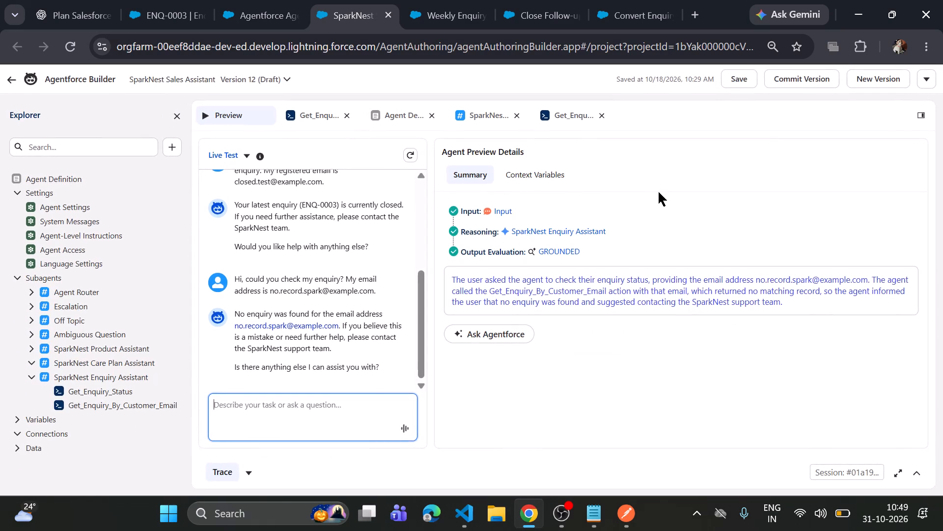
scroll(233, 258, up, 5)
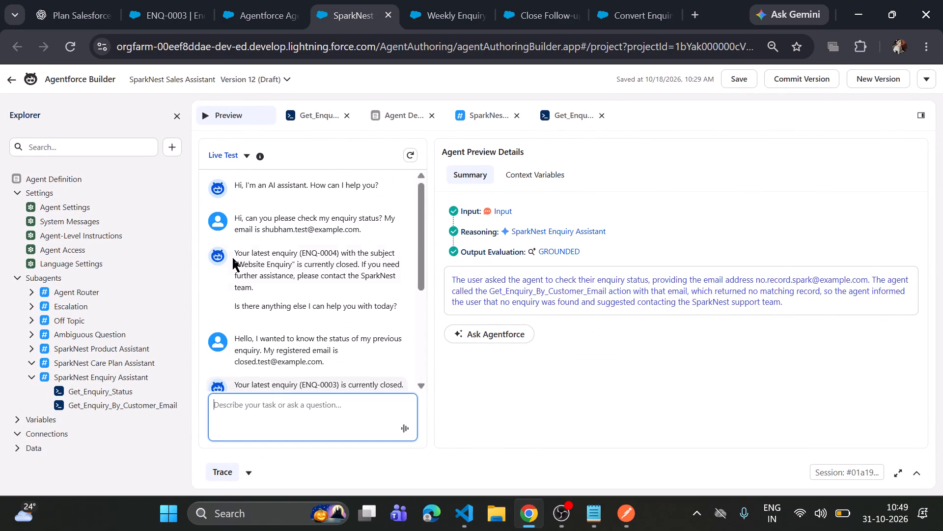
scroll(233, 258, up, 3)
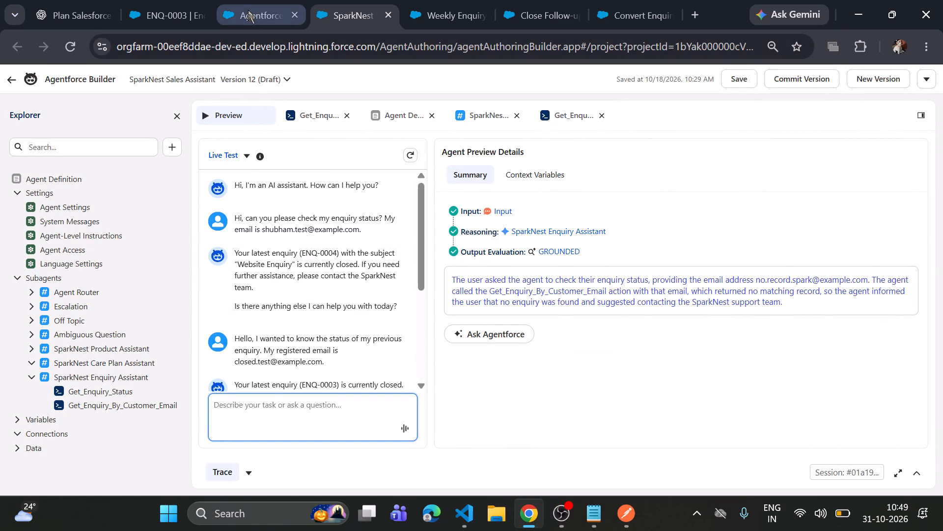
scroll(309, 204, up, 3)
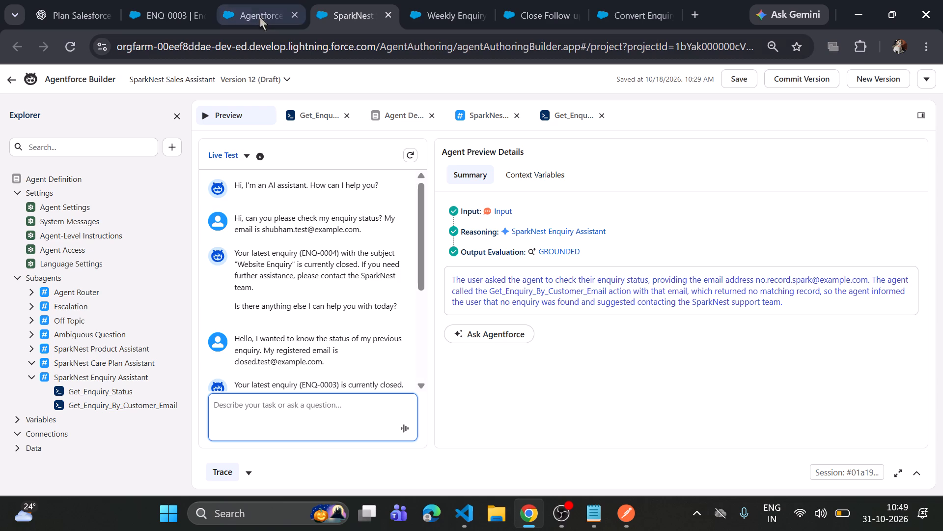
Return to the Agentforce Agents page, find reports in the App Launcher and open the recent reports list.
click(254, 10)
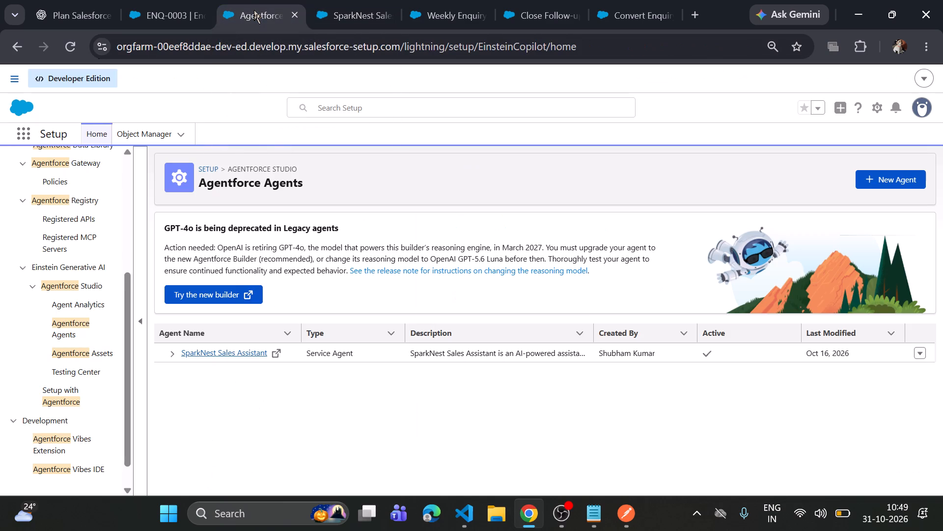
scroll(25, 280, up, 10)
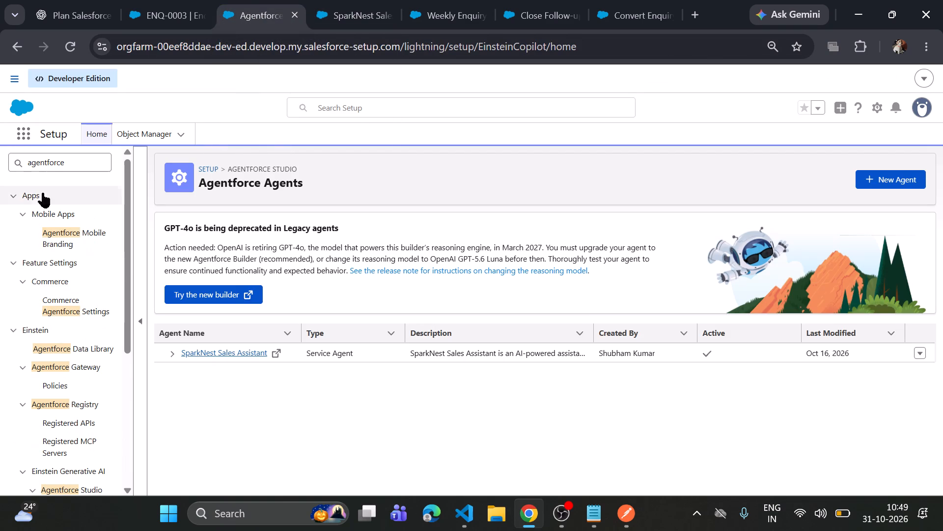
click(23, 139)
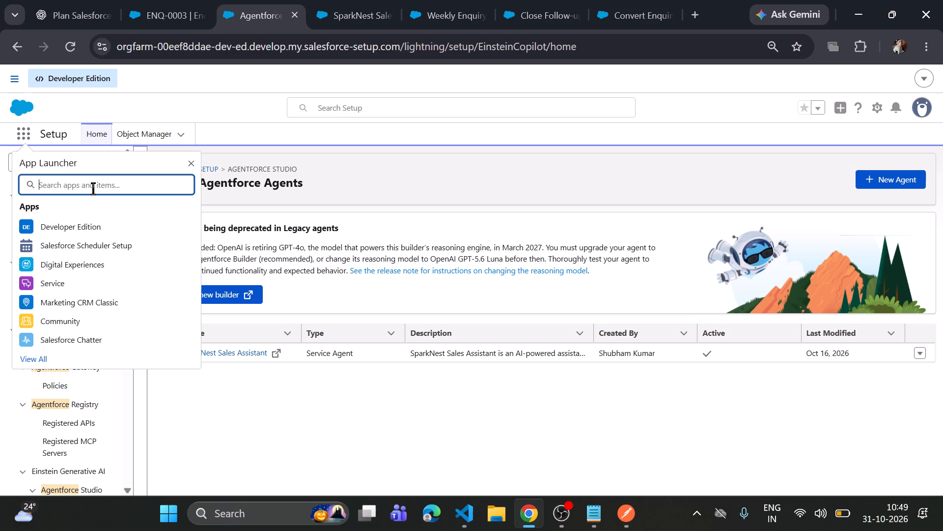
text(reports)
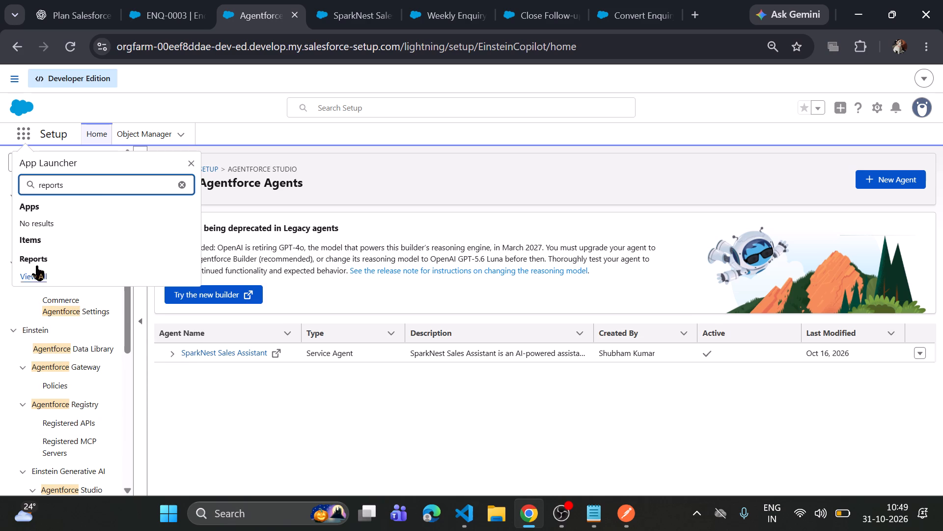
click(30, 261)
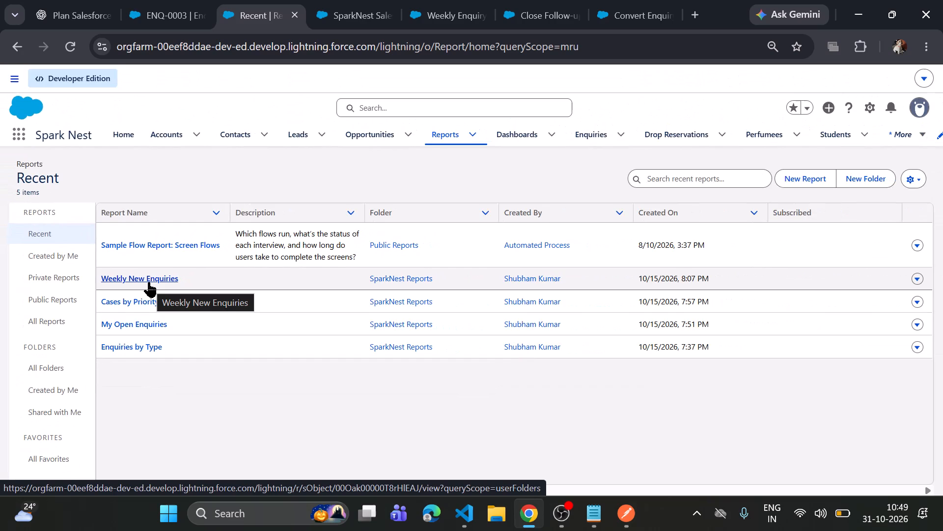
click(268, 409)
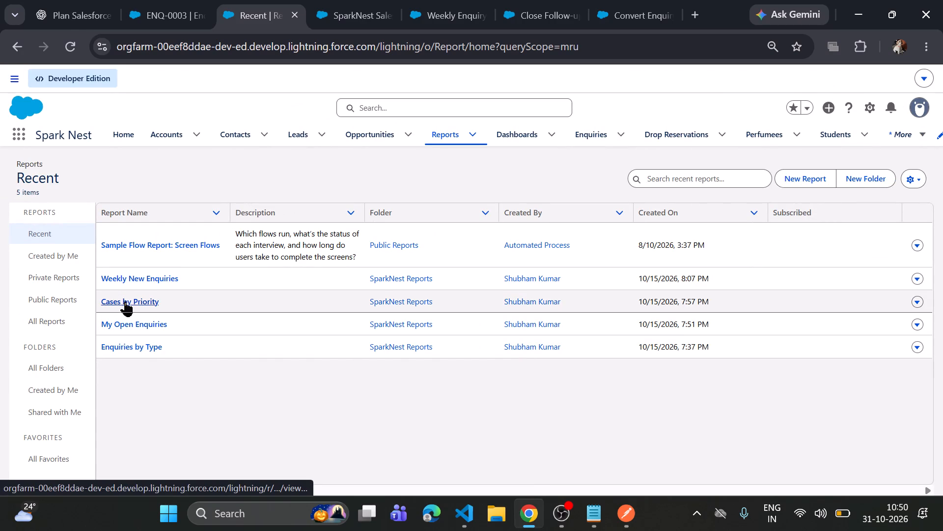
Open the Weekly New Enquiries report, view its results, and return to the recent reports list.
click(141, 280)
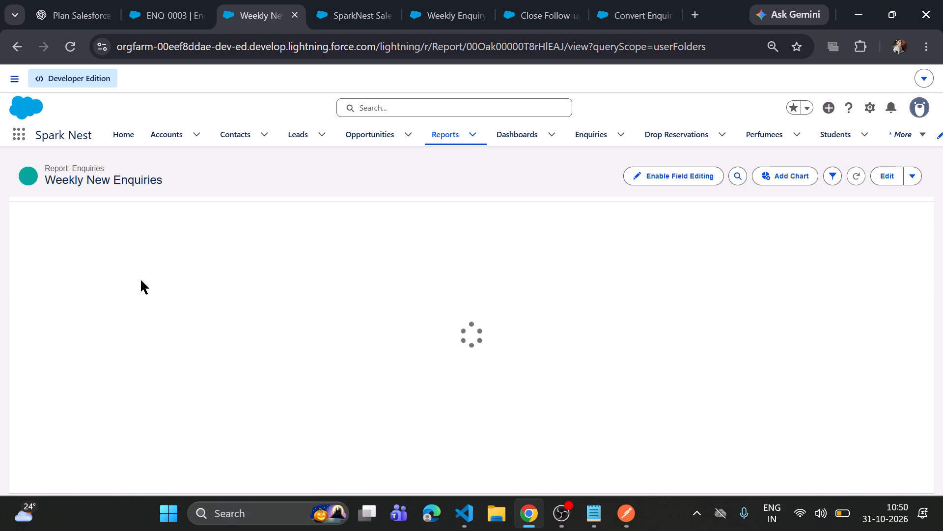
click(438, 137)
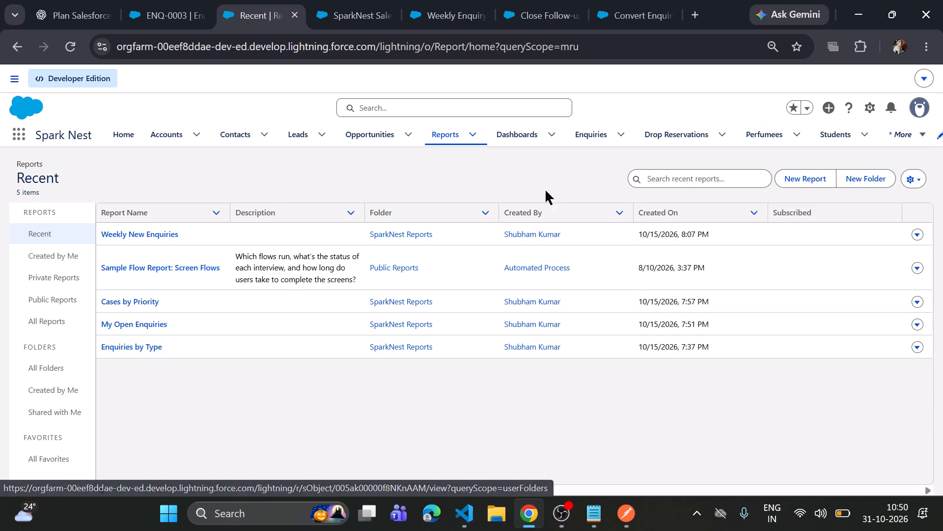
Open the SparkNest Sales Overview dashboard from the recent dashboards and examine all of its components.
click(516, 134)
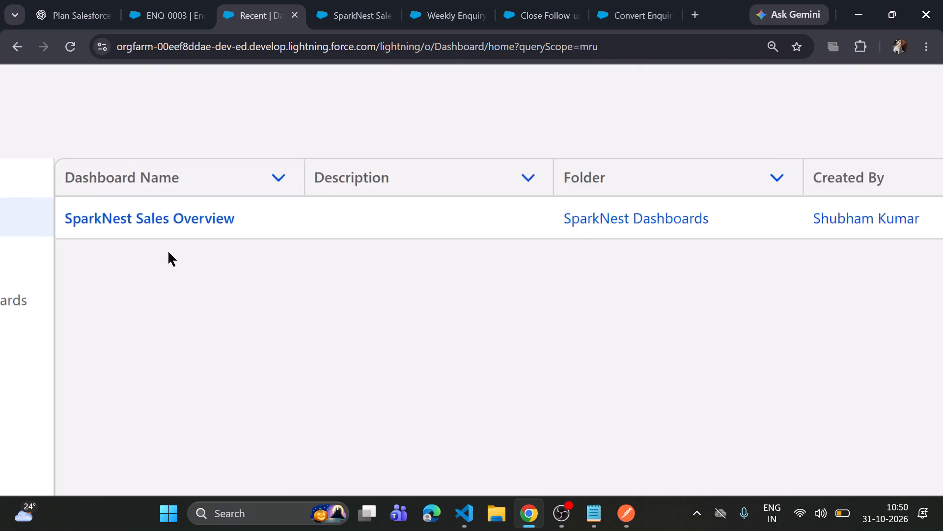
click(154, 233)
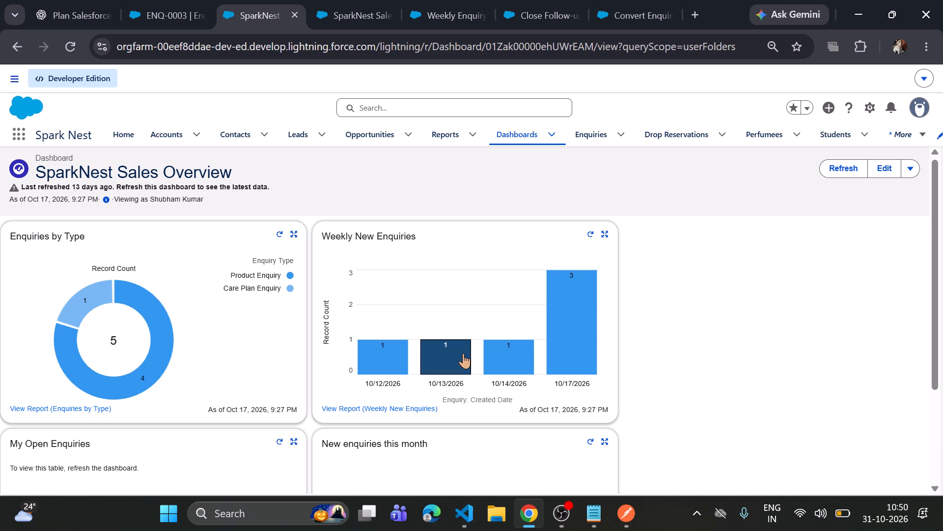
scroll(571, 281, down, 1)
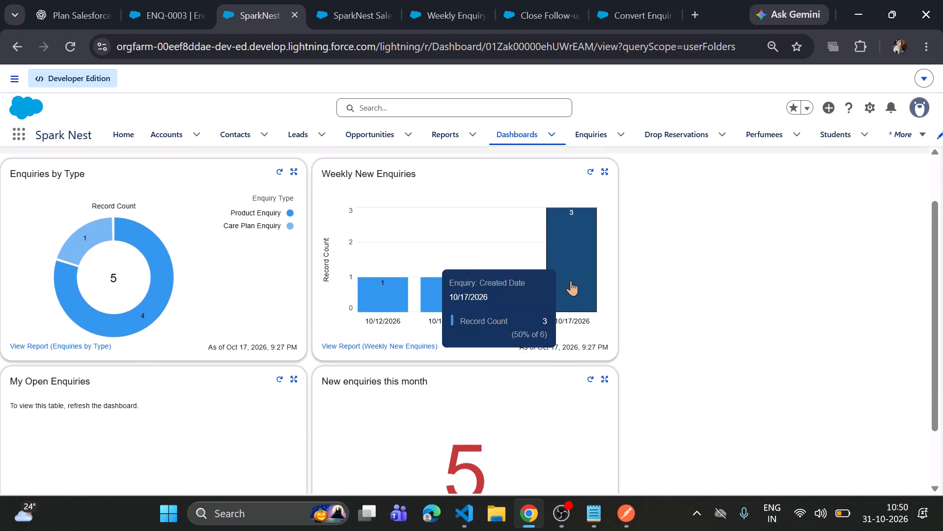
scroll(571, 281, down, 4)
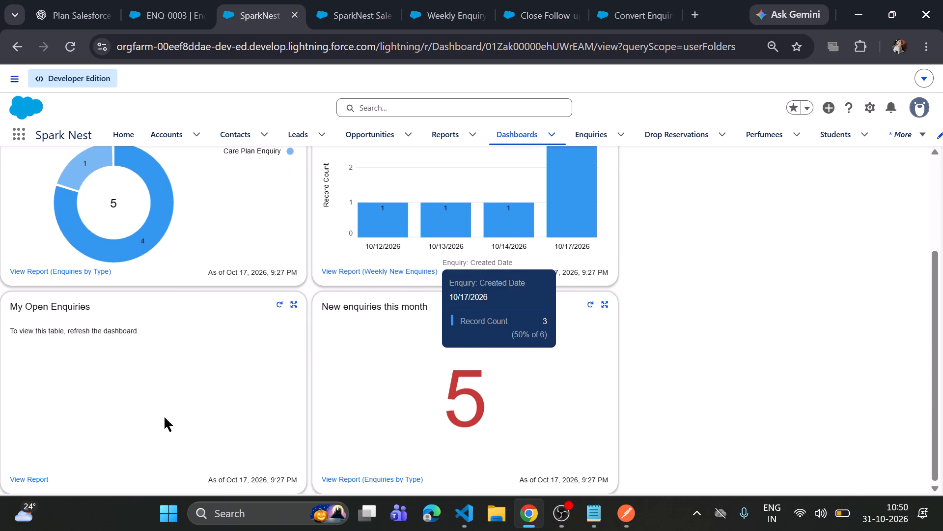
Refresh the My Open Enquiries component on its own and look across its table columns.
click(279, 305)
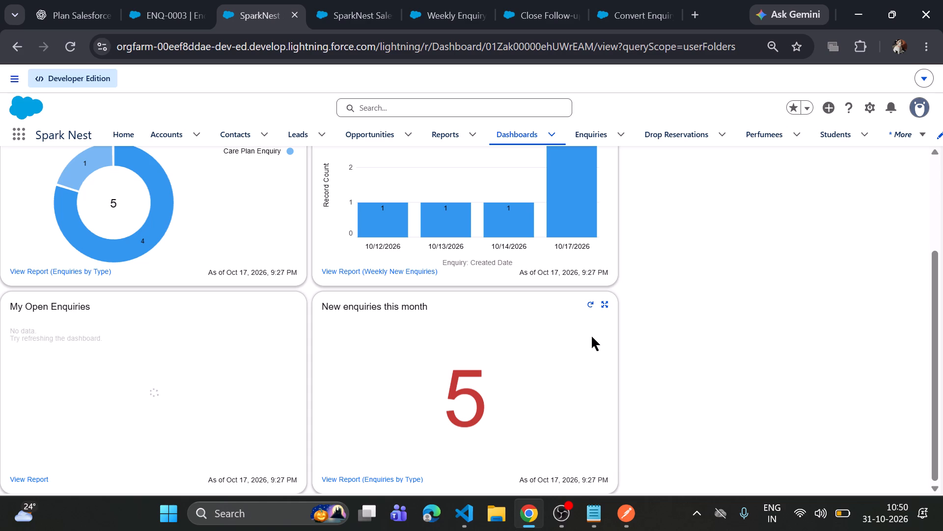
scroll(592, 337, down, 1)
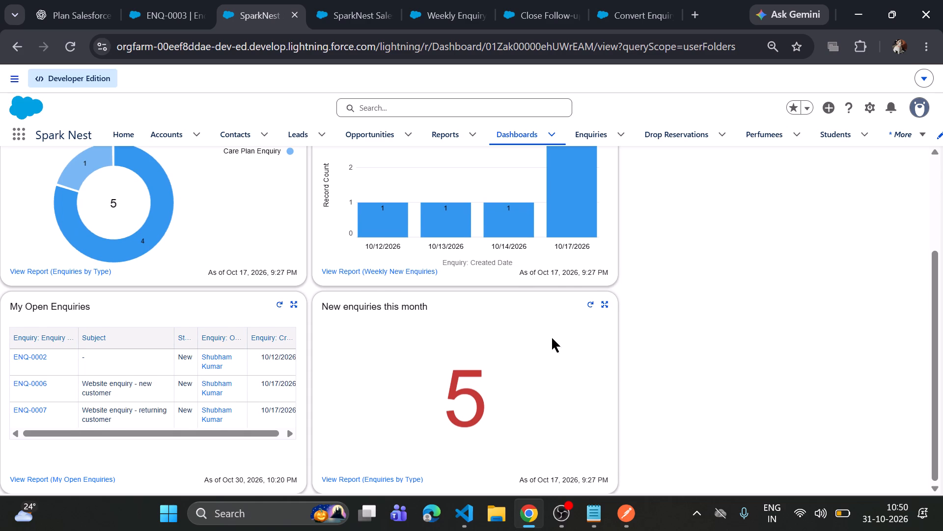
drag(120, 432, 152, 433)
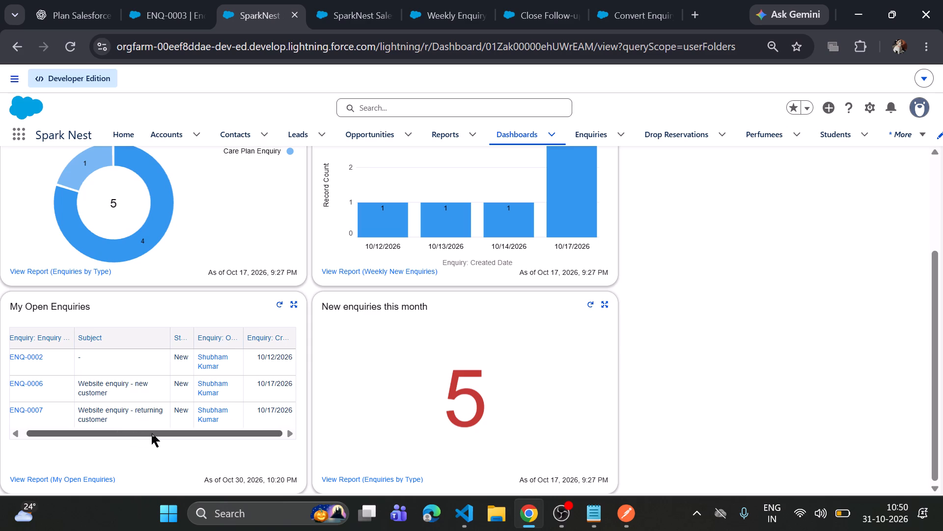
drag(152, 433, 81, 436)
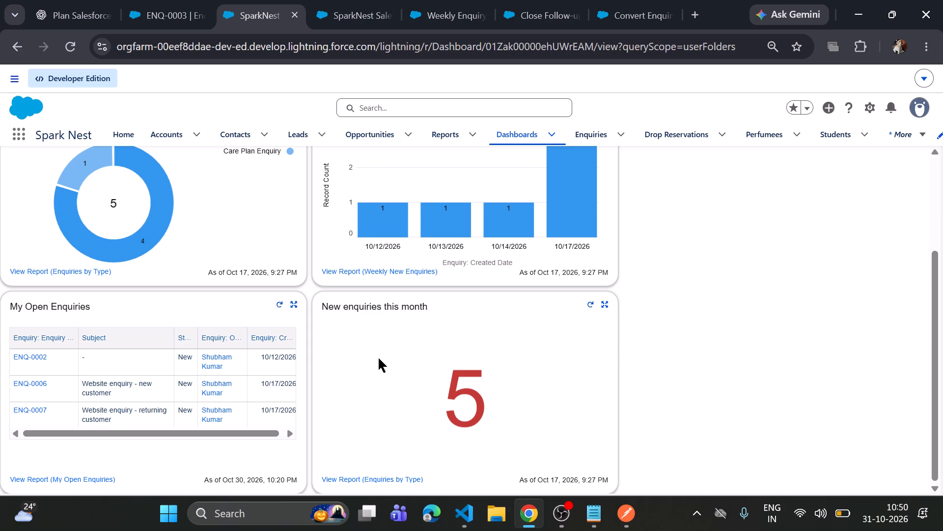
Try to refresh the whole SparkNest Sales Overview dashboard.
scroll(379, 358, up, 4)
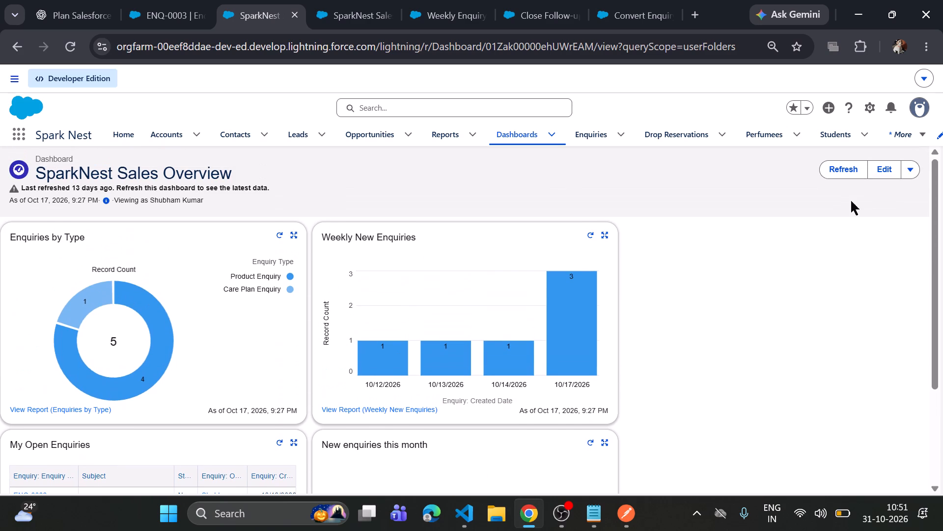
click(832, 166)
Refresh the remaining dashboard components individually: New enquiries this month, Weekly New Enquiries and Enquiries by Type.
scroll(635, 298, down, 2)
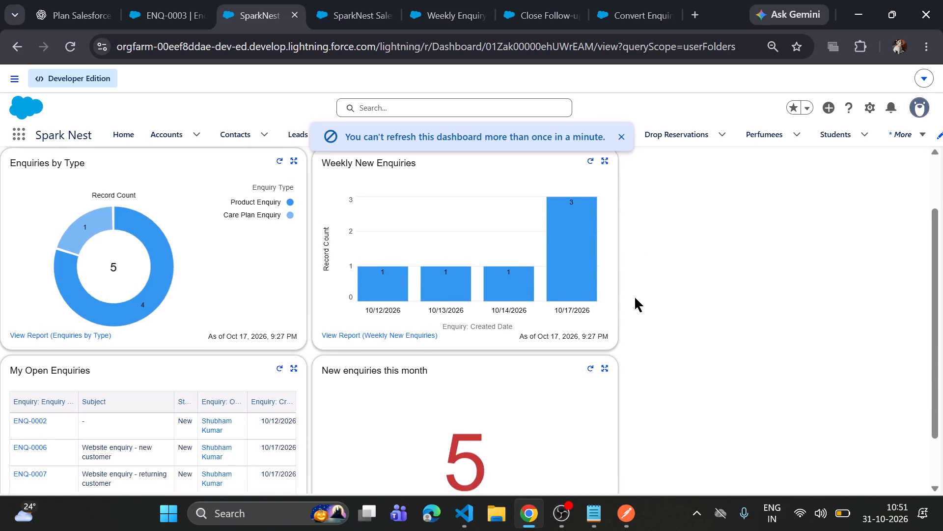
scroll(635, 298, down, 2)
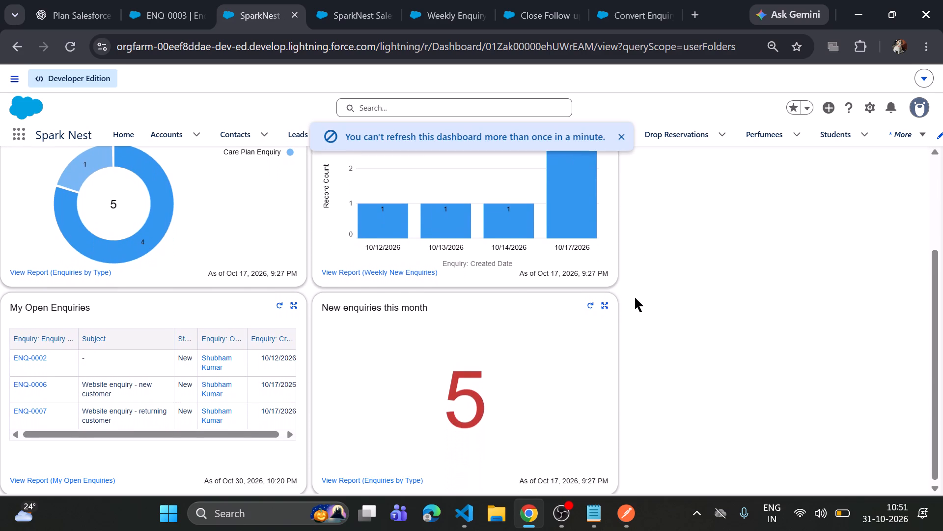
click(587, 302)
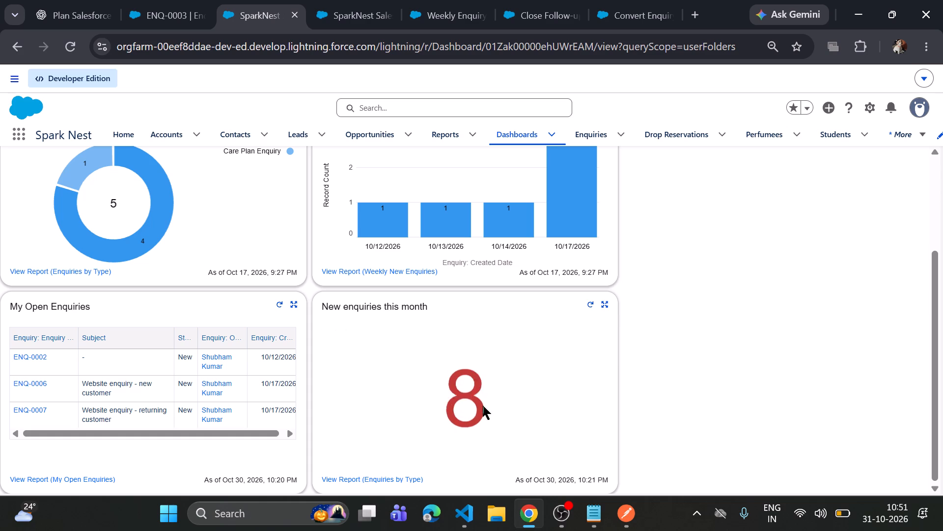
click(694, 374)
scroll(694, 374, up, 3)
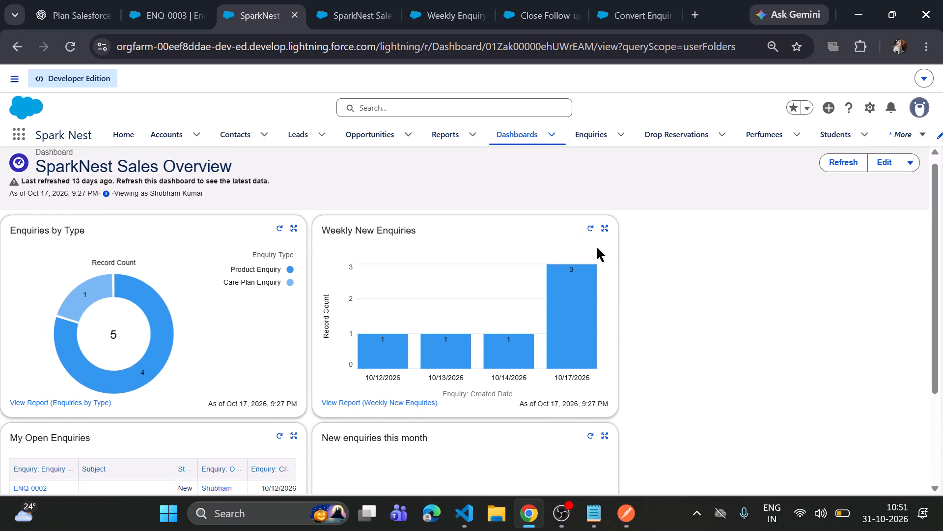
click(590, 228)
click(586, 230)
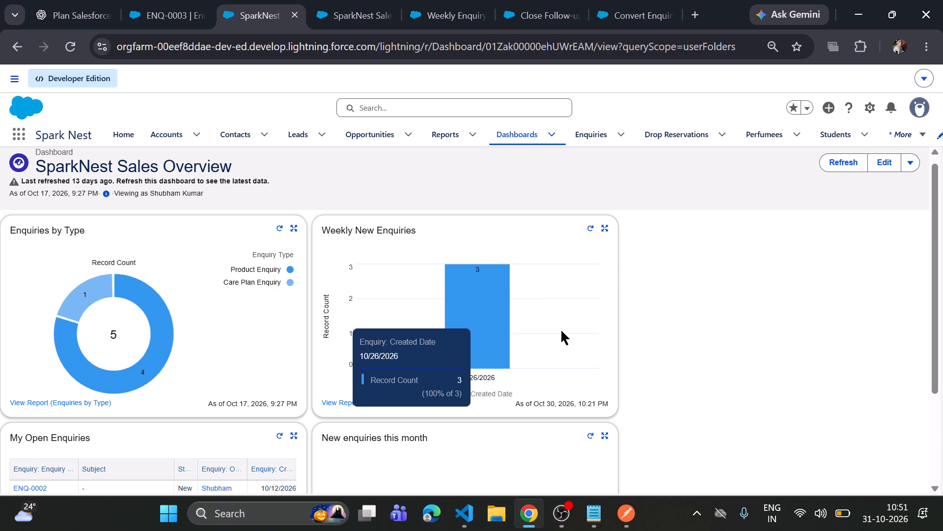
click(655, 333)
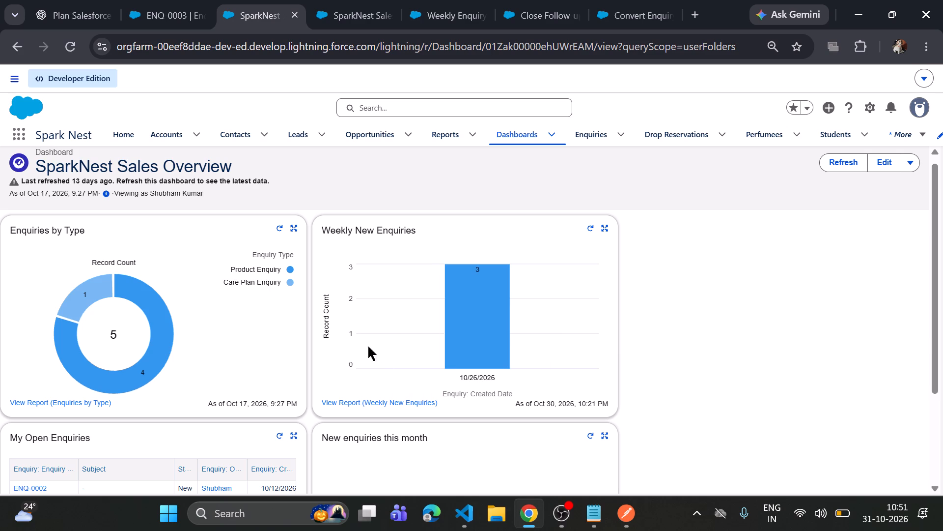
click(276, 228)
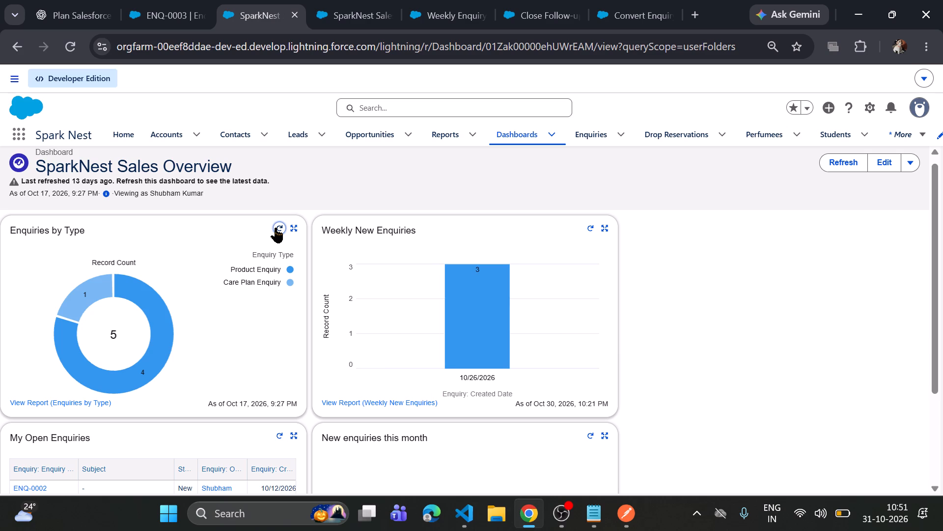
click(276, 228)
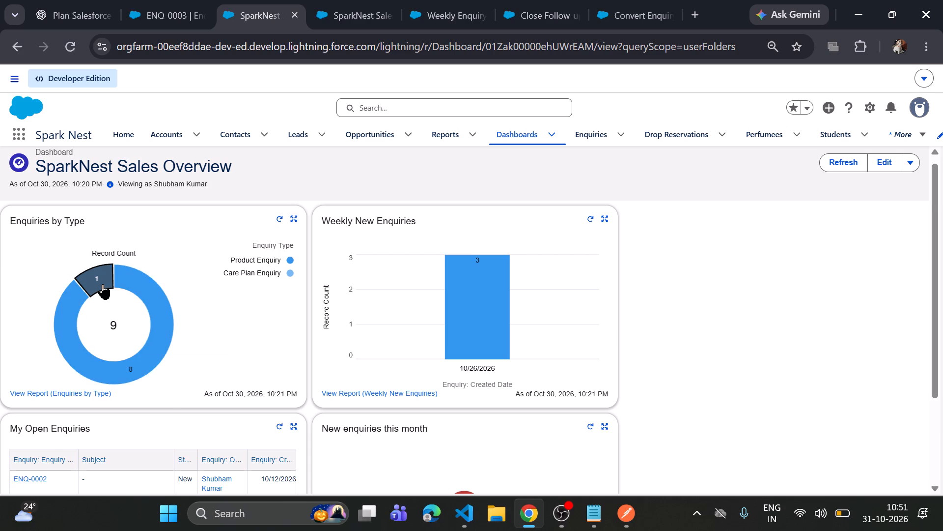
click(696, 5)
text(thank)
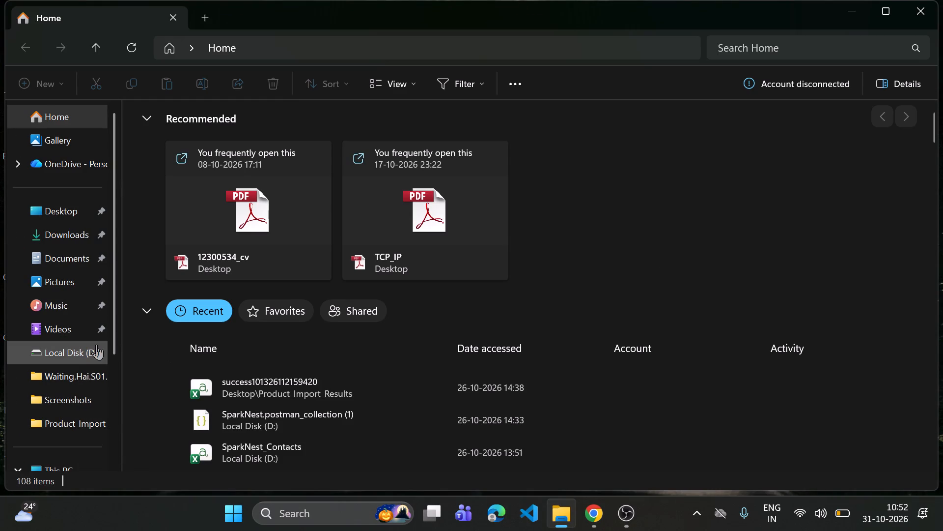
click(67, 349)
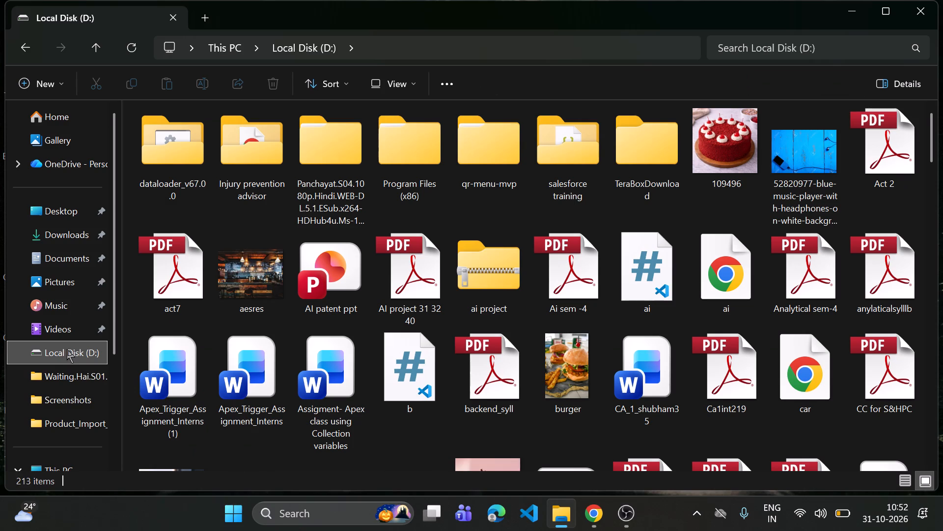
scroll(385, 320, down, 19)
scroll(385, 320, down, 8)
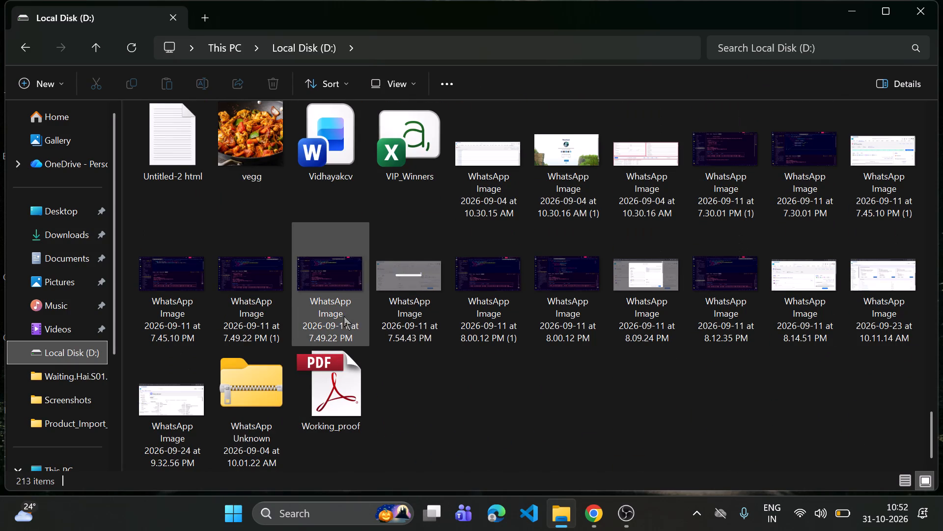
click(64, 335)
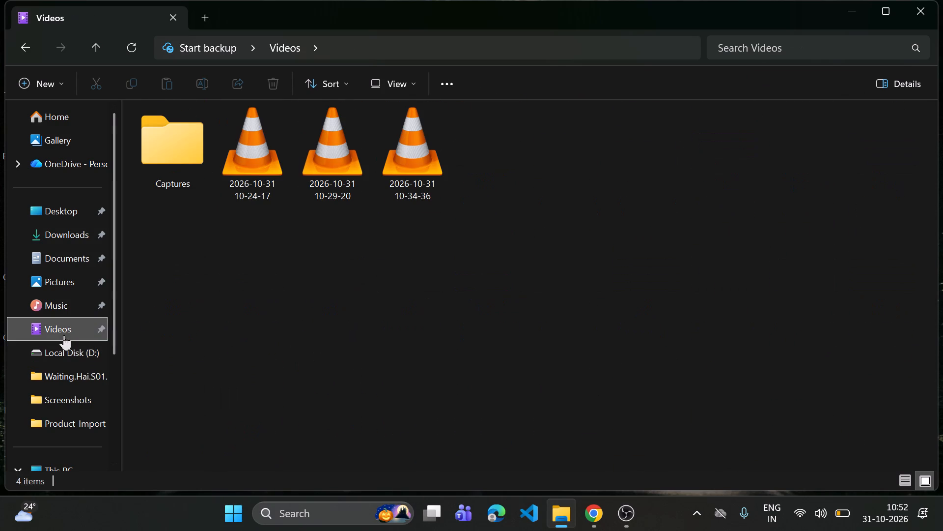
click(306, 358)
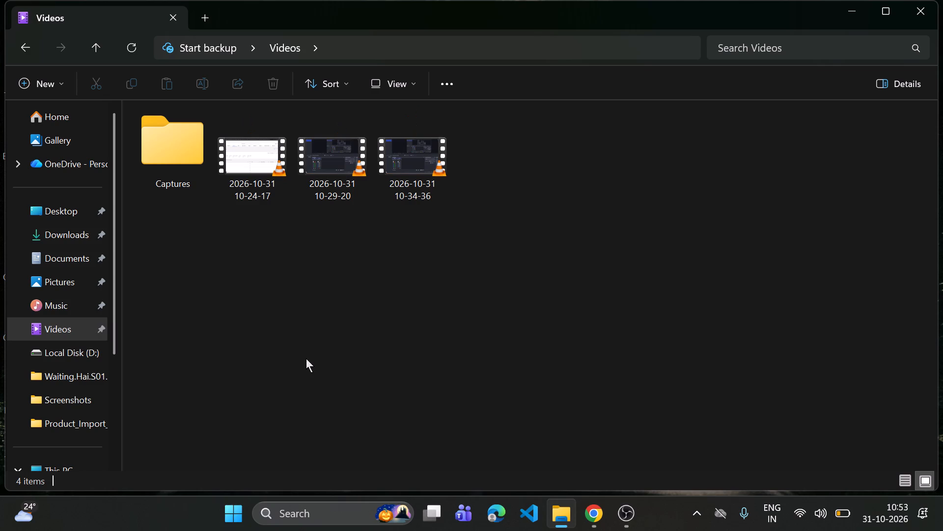
double_click(399, 171)
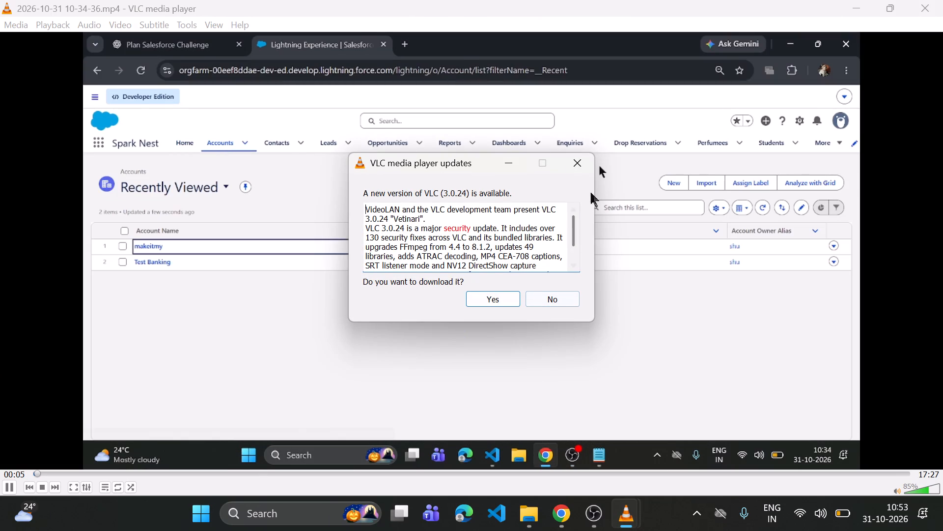
click(575, 161)
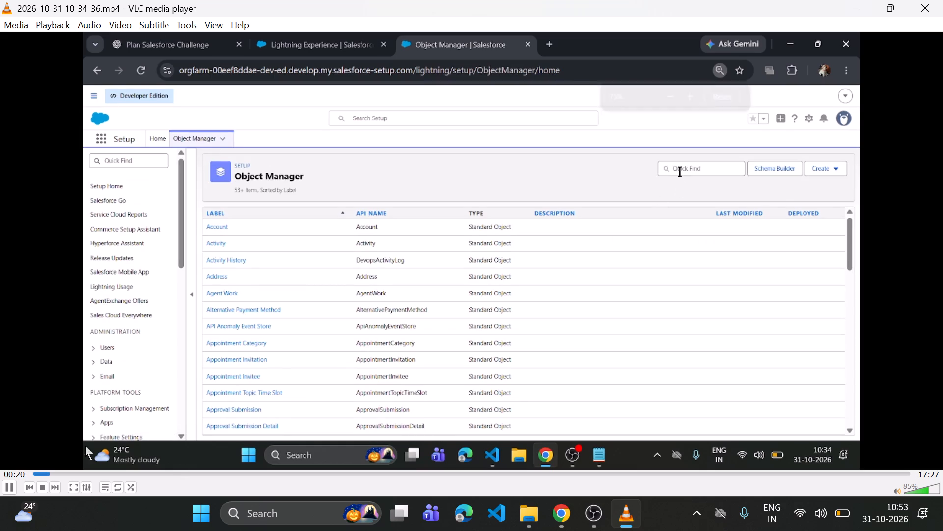
click(51, 470)
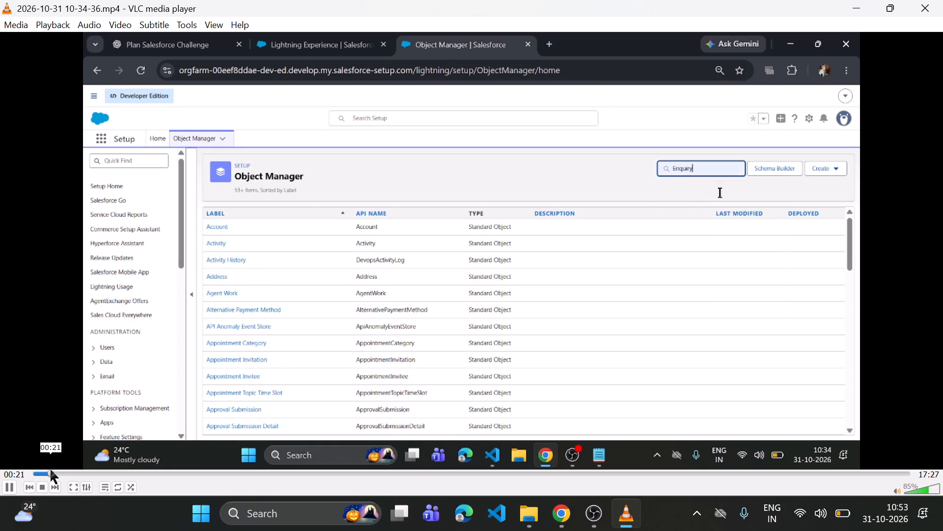